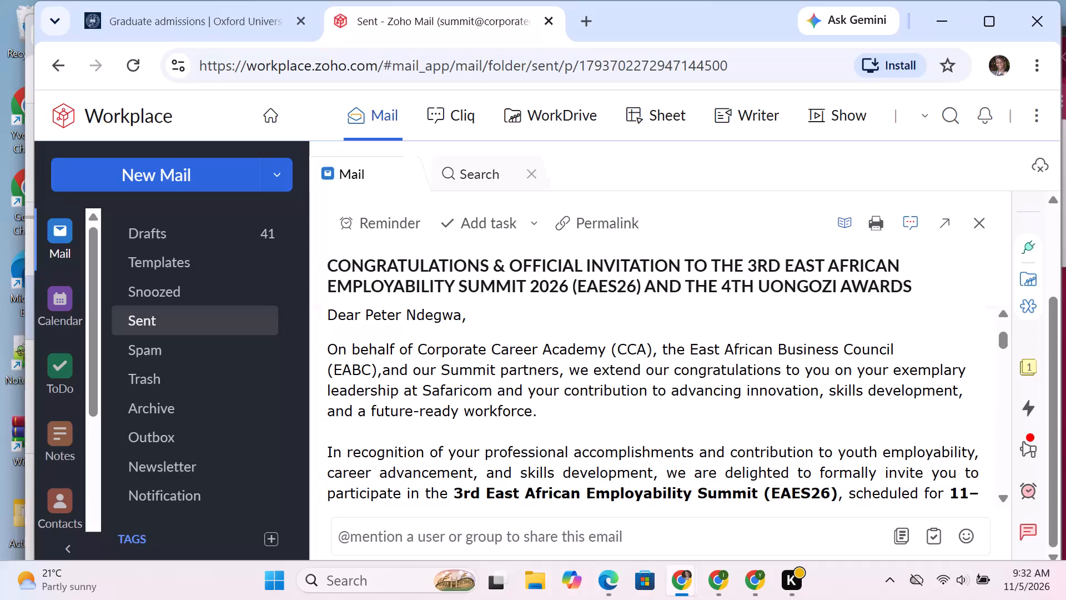
Switch to Word and open the recent document "individual invitation (1)" in a maximized window.
left_click(389, 583)
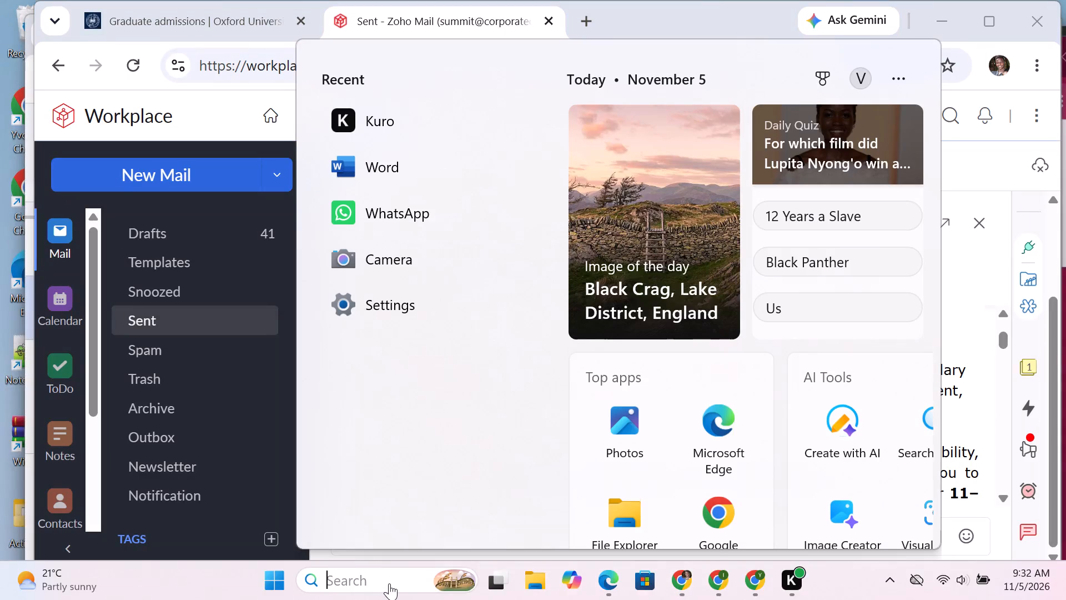
left_click(404, 173)
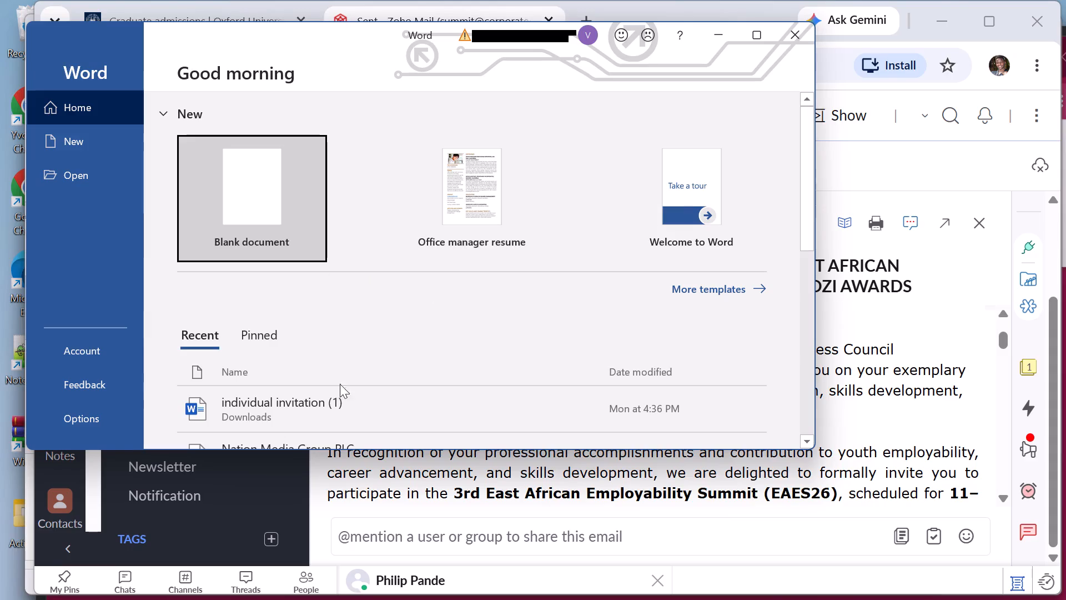
double_click(376, 402)
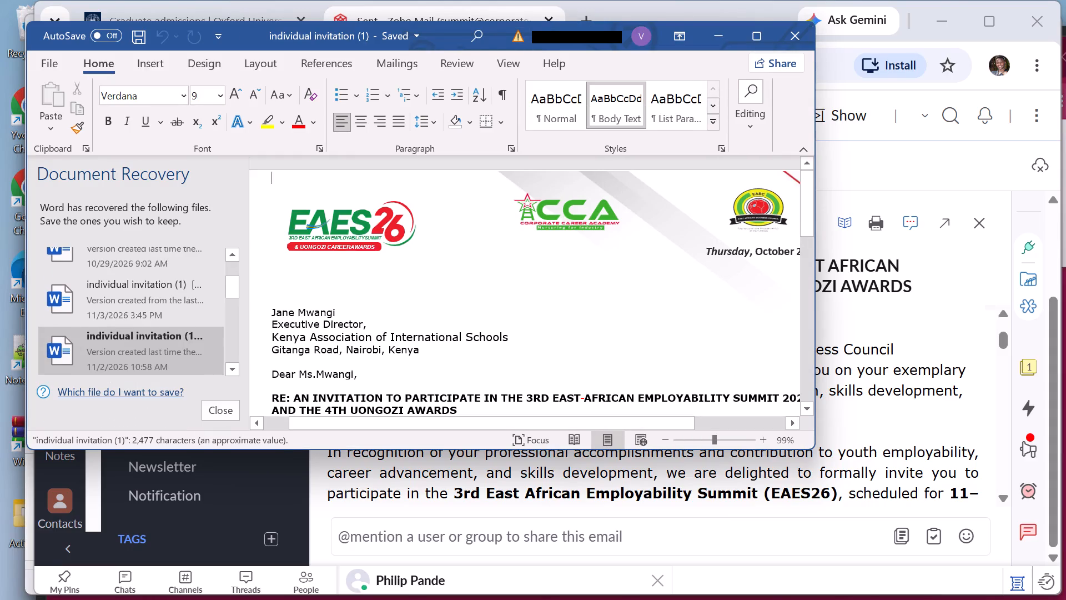
left_click(753, 29)
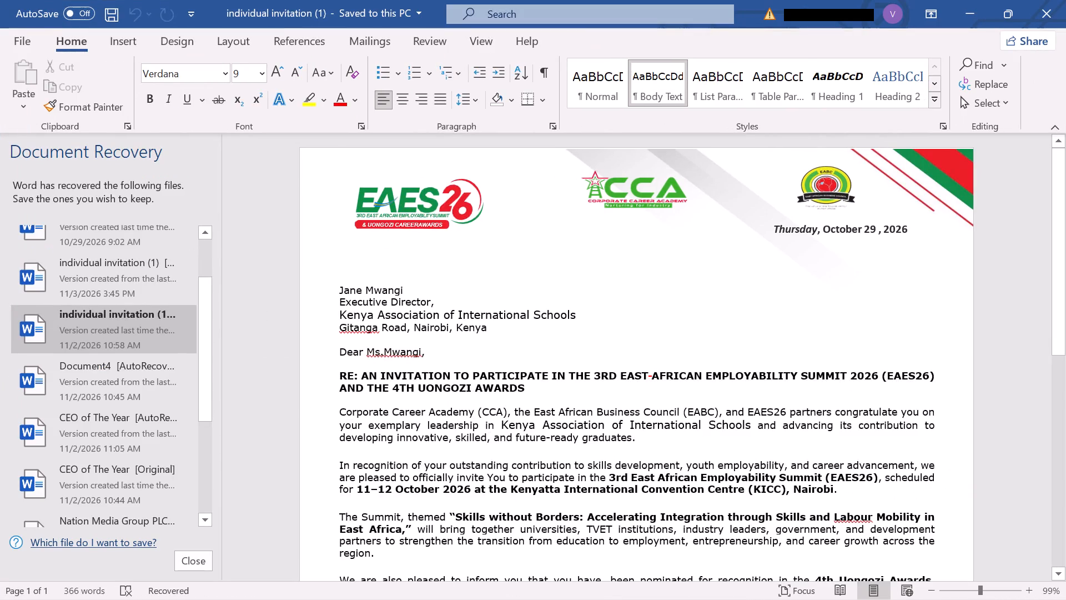
Replace "October 29" in the letter's date line with November.
double_click(876, 227)
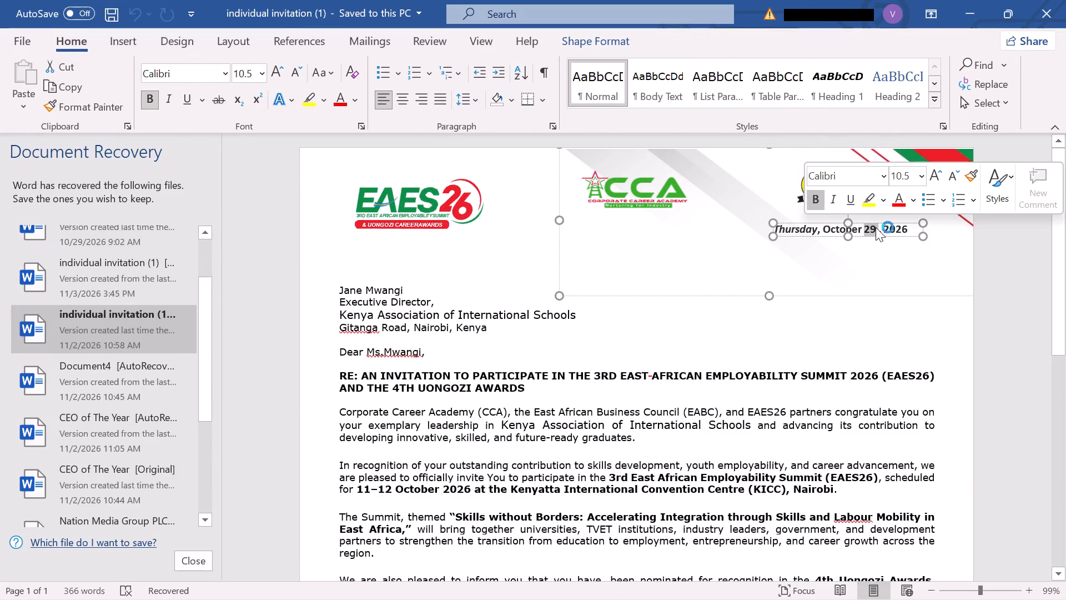
key("BackSpace")
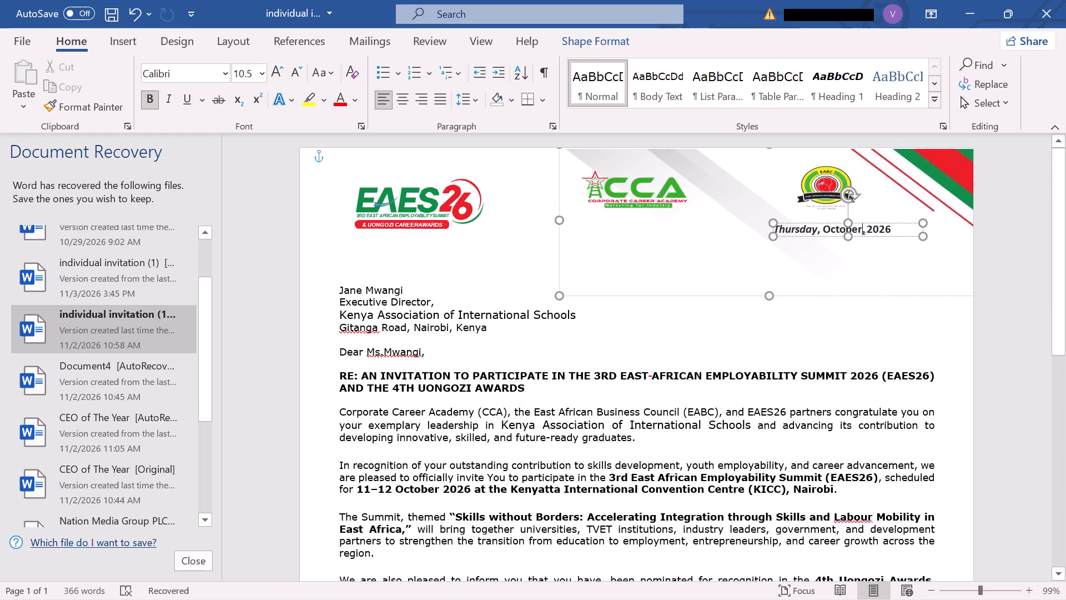
key("BackSpace")
key("BackSpace")
key("BackSpace")
key("BackSpace")
key("BackSpace")
key("BackSpace")
key("BackSpace")
key("BackSpace")
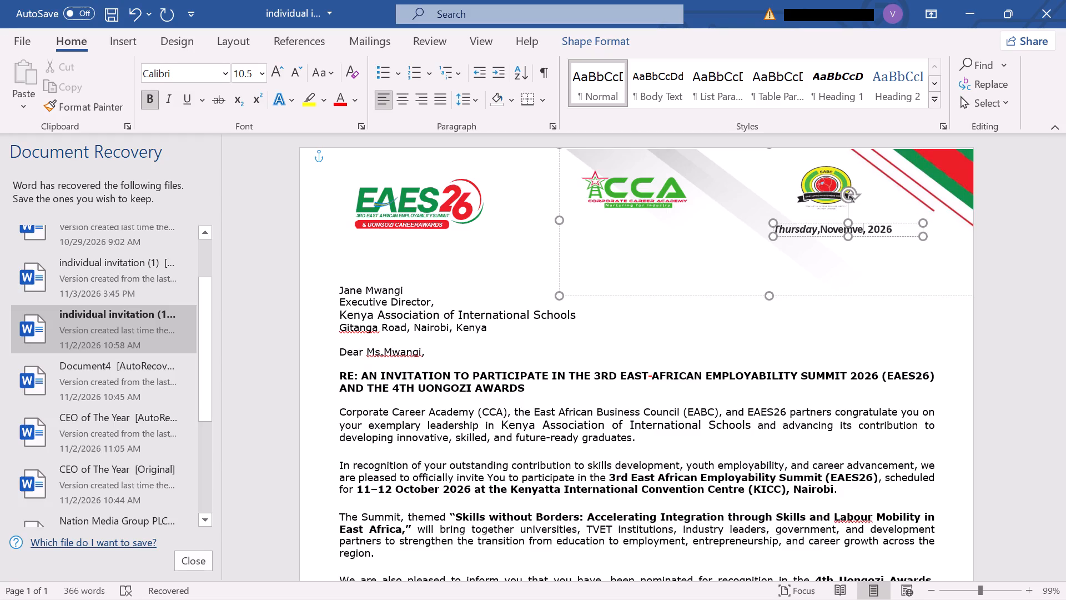
key("BackSpace")
key("BackSpace")
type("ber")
Add the day "5th" after November in the date line, separated by a space.
left_click(817, 226)
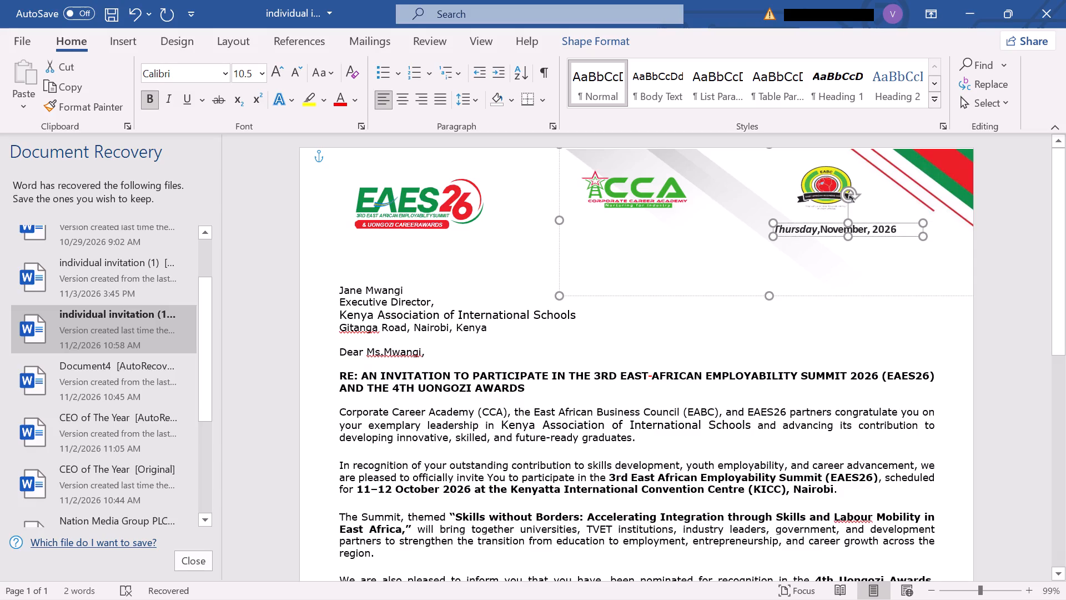
left_click(868, 229)
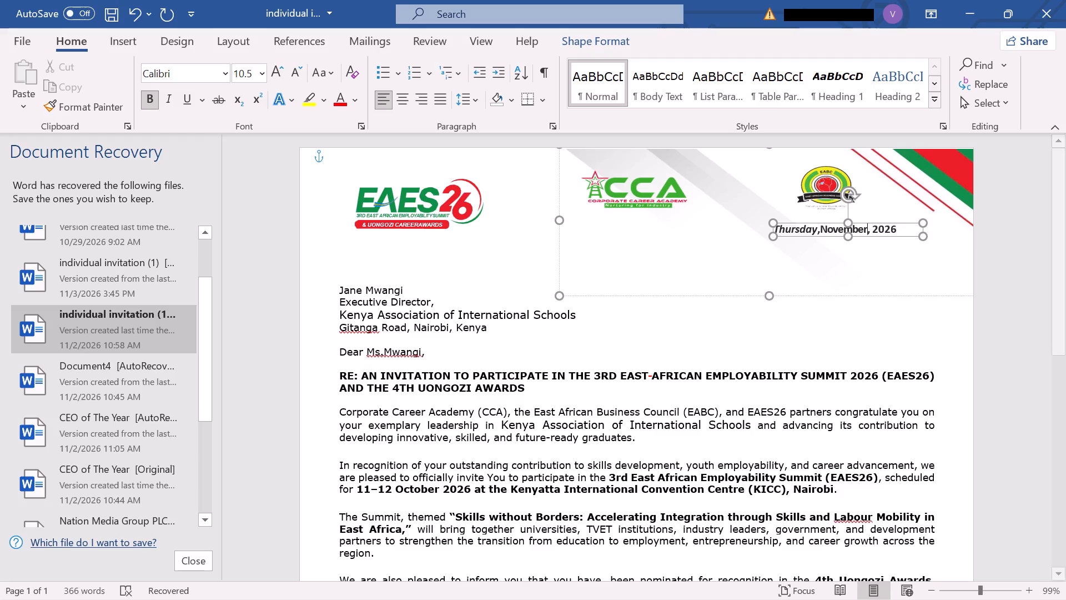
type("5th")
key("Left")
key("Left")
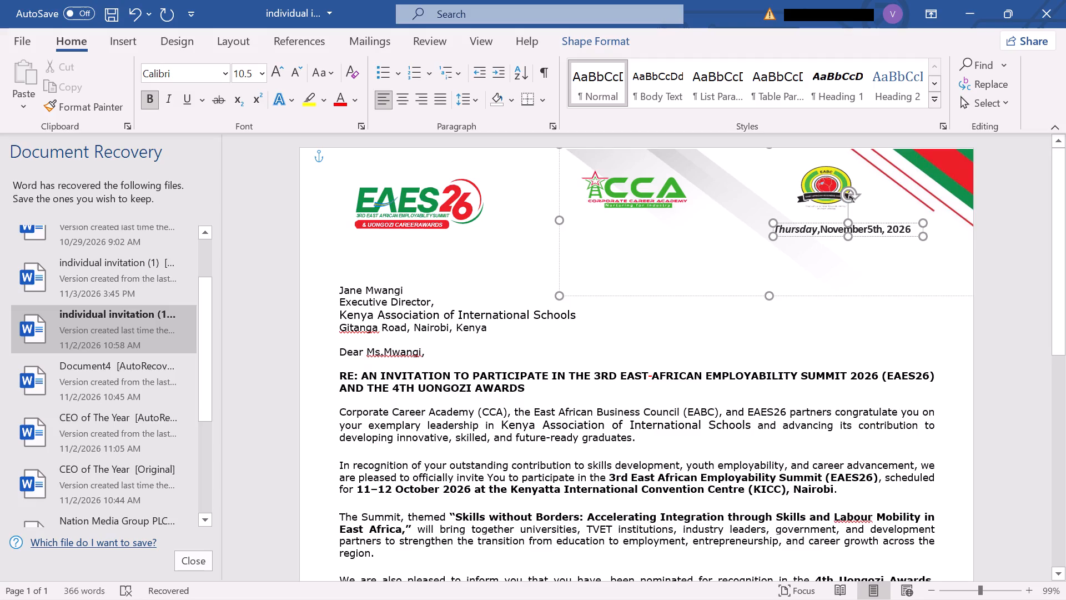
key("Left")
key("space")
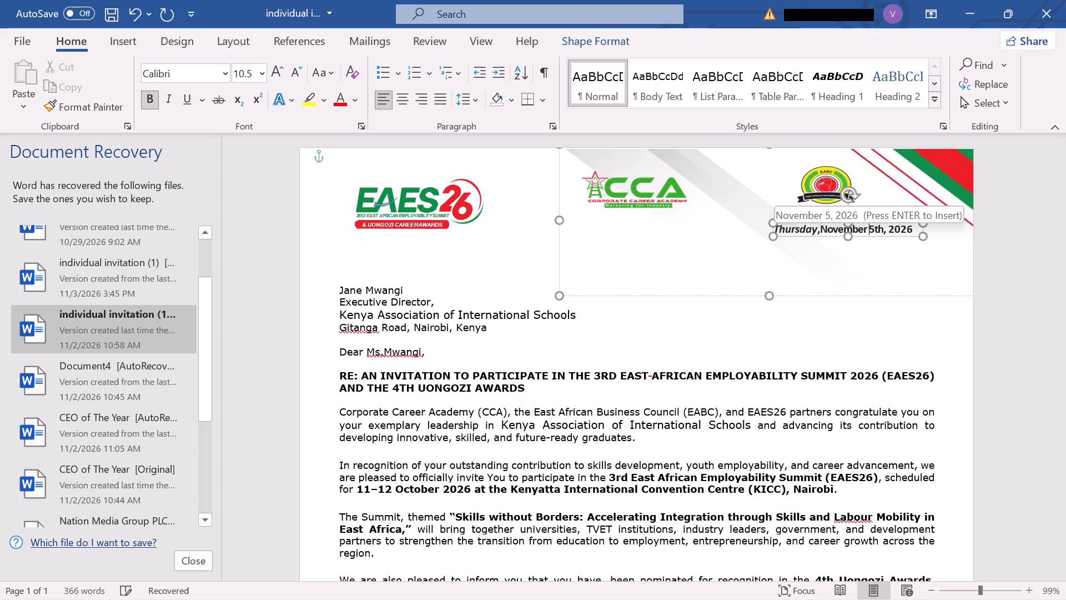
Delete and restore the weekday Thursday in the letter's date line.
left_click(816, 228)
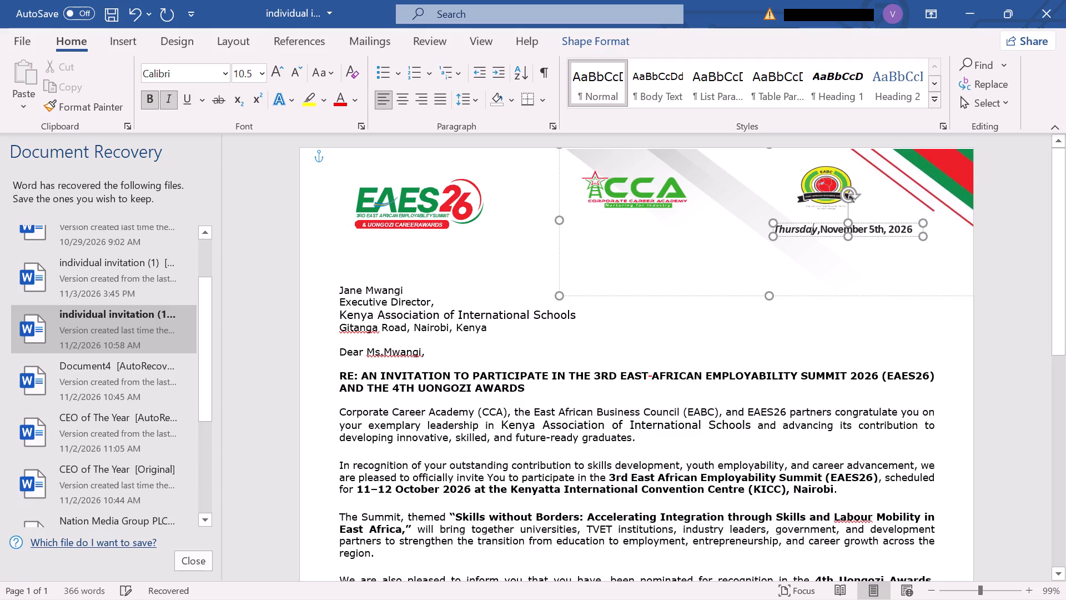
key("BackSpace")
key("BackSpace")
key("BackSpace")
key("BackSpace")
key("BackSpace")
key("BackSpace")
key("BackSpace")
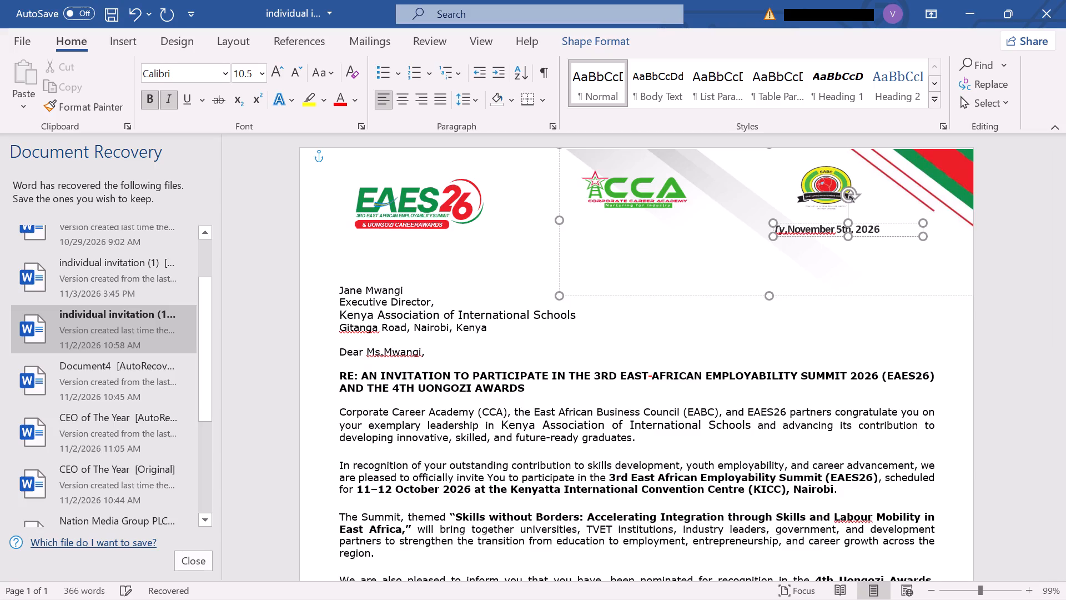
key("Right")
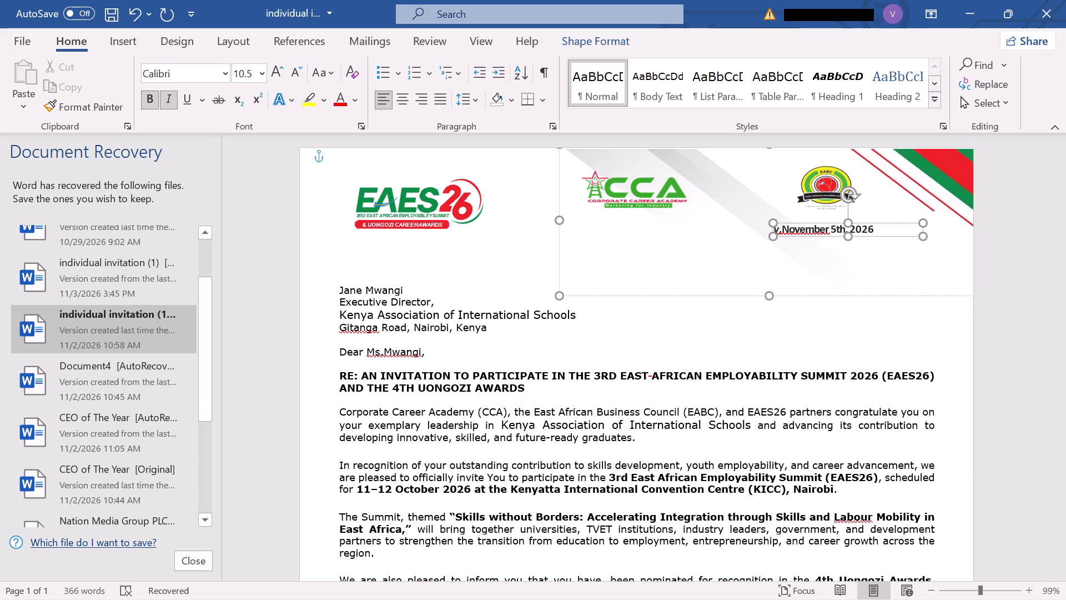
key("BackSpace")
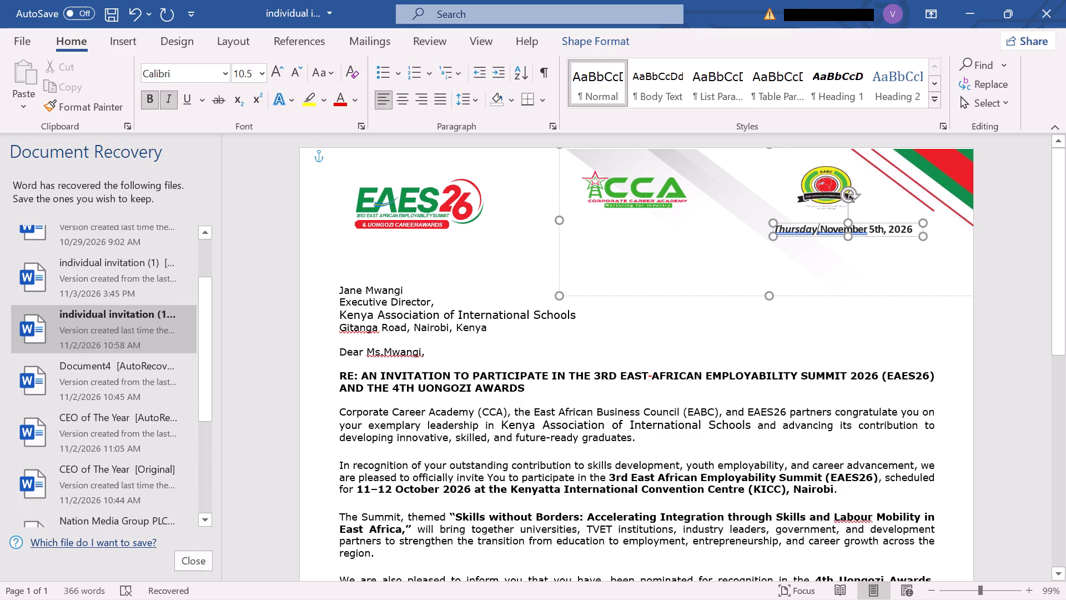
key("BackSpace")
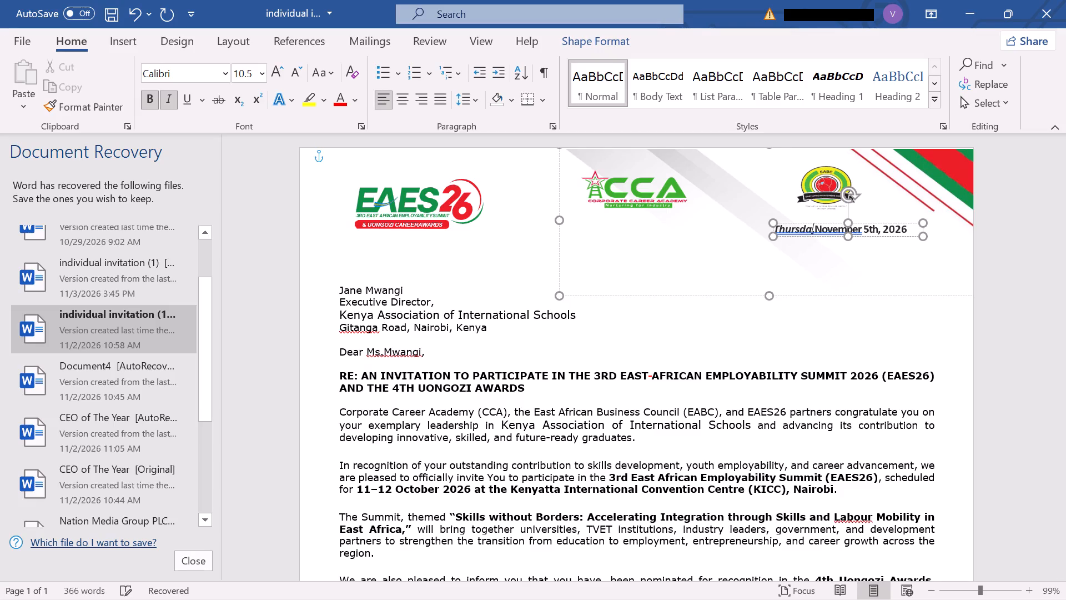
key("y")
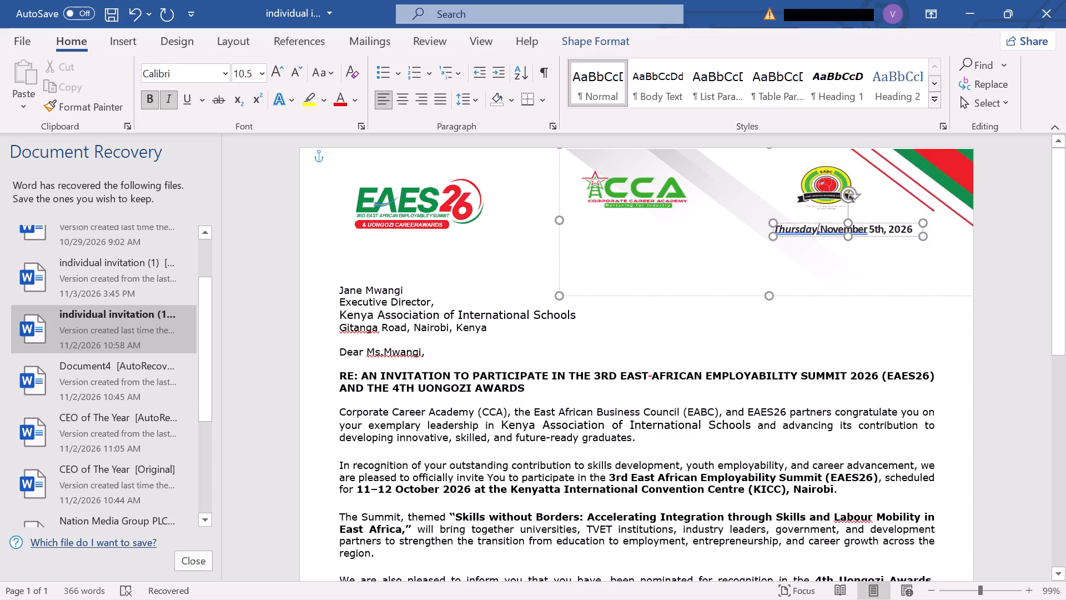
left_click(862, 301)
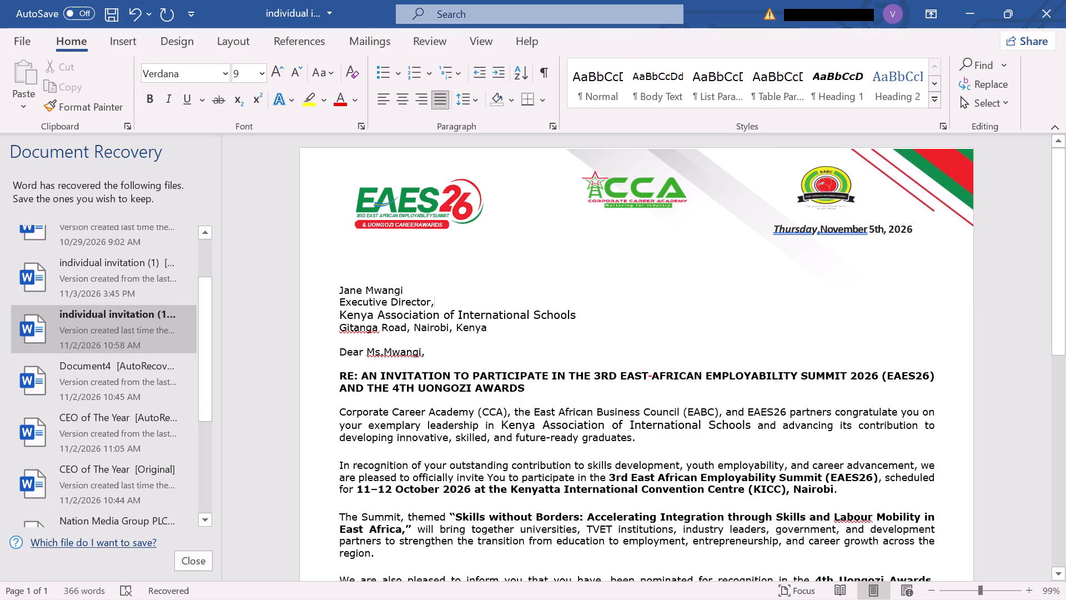
Format the "th" of 5th in the date line as superscript.
left_click(882, 225)
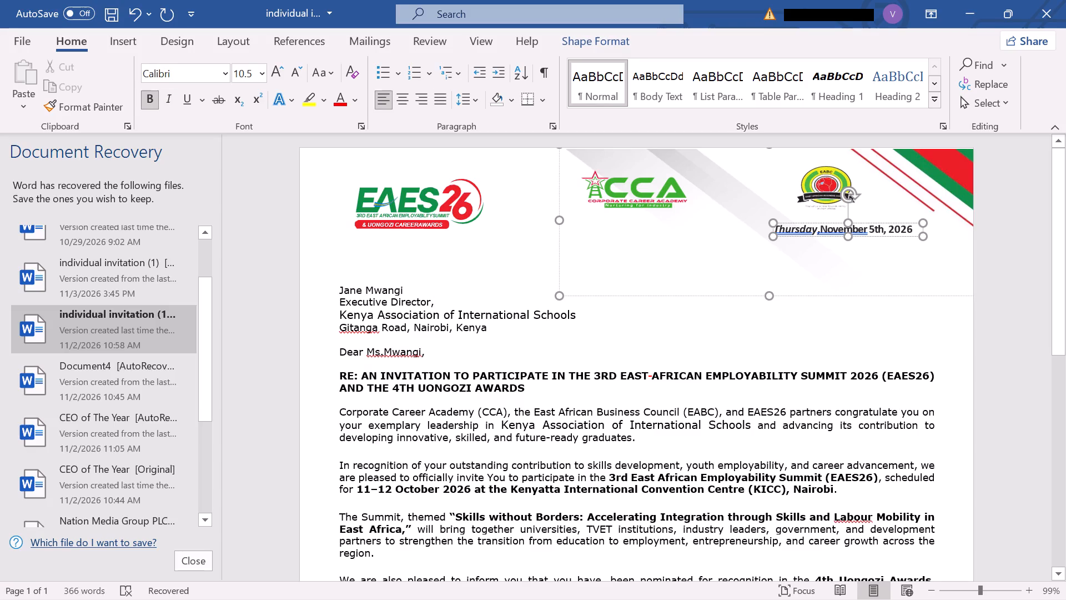
left_click_drag(884, 229, 873, 229)
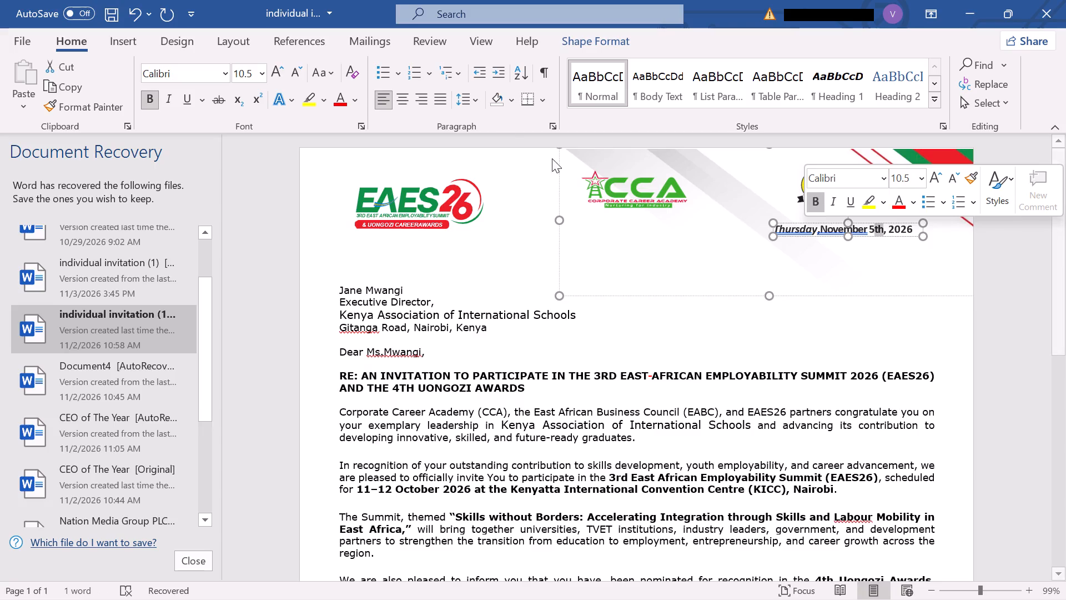
left_click(257, 98)
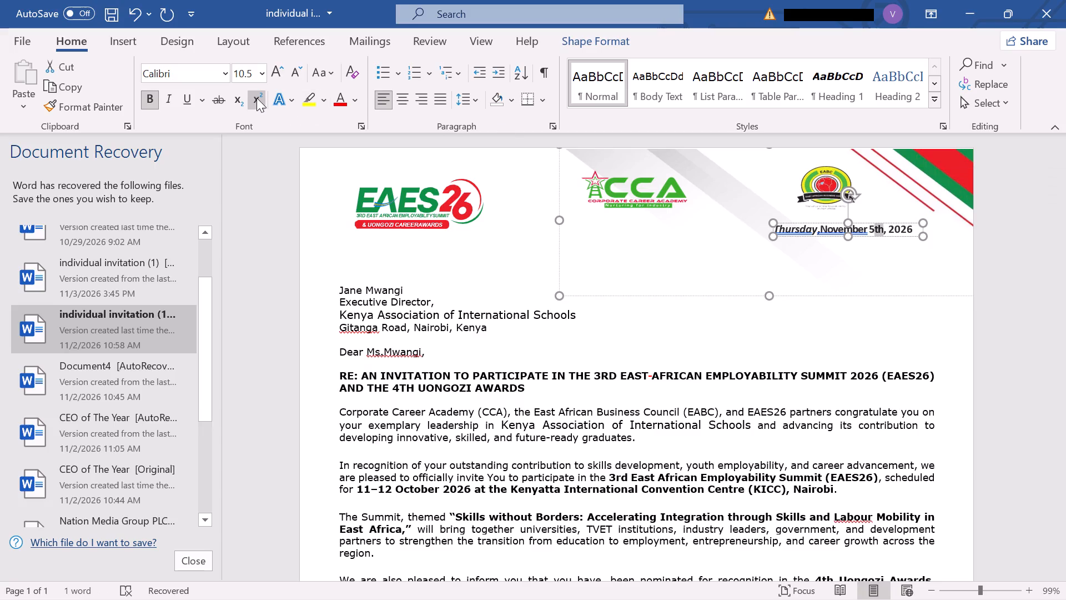
left_click(257, 98)
left_click_drag(257, 98, 666, 189)
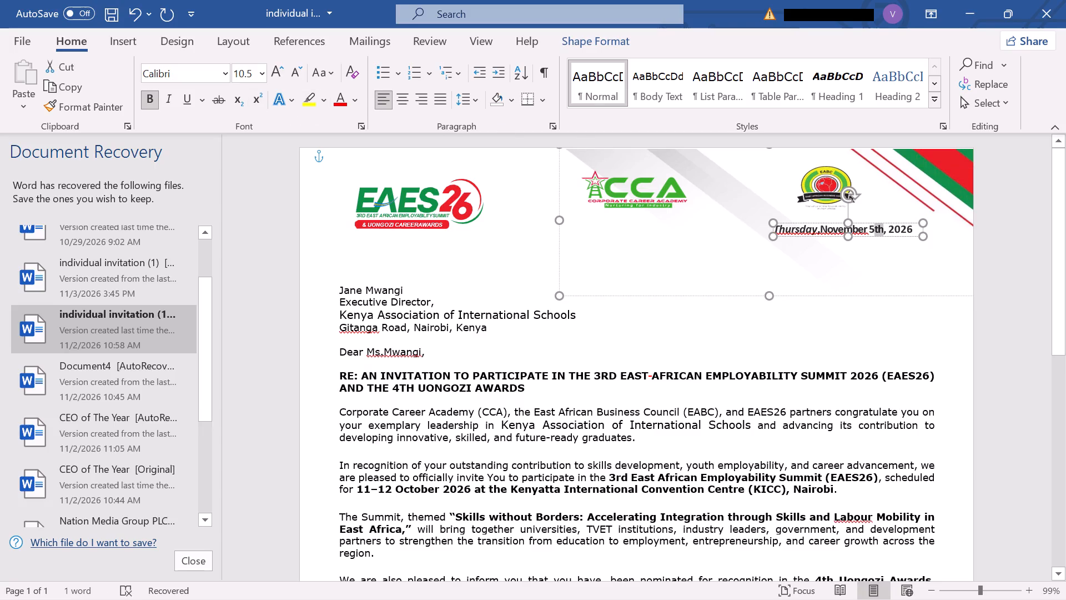
left_click(262, 96)
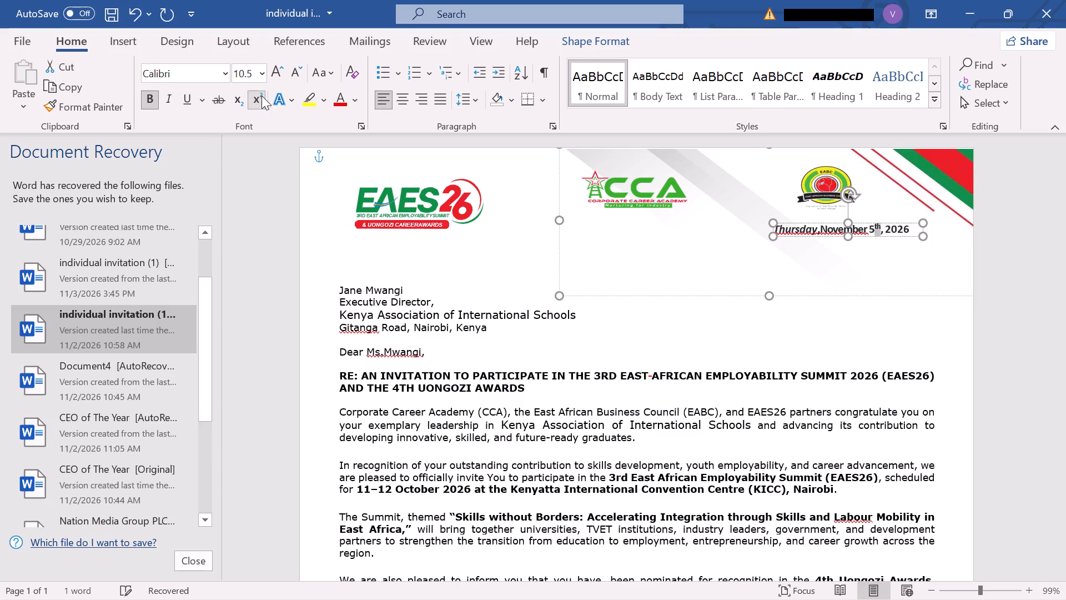
left_click(297, 238)
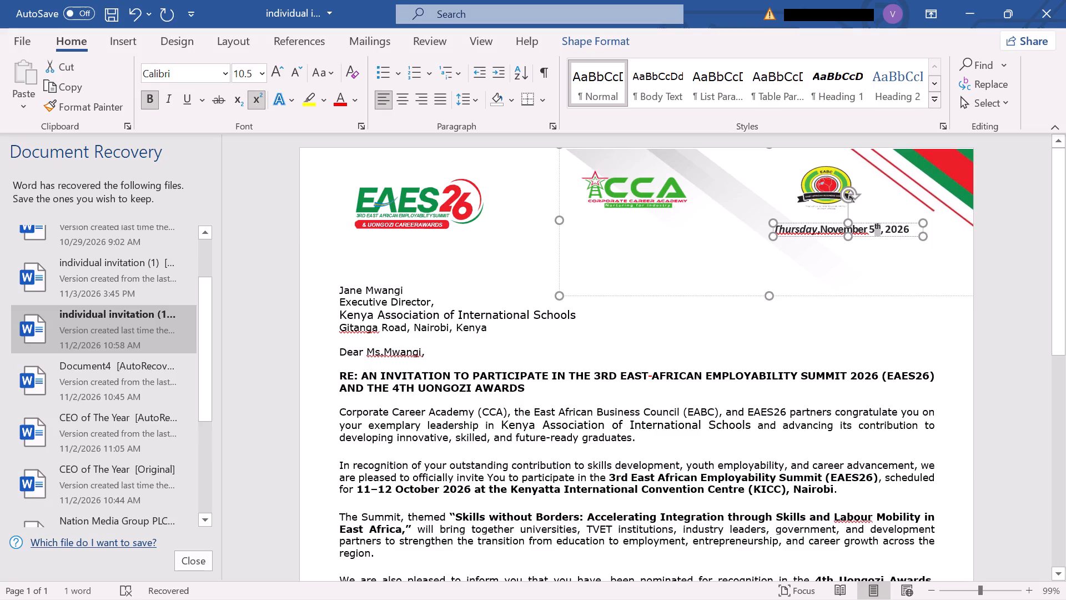
Replace the recipient's name in the address block with the new recipient's full name, prefixed "DR." and followed by a comma.
left_click(403, 291)
double_click(403, 291)
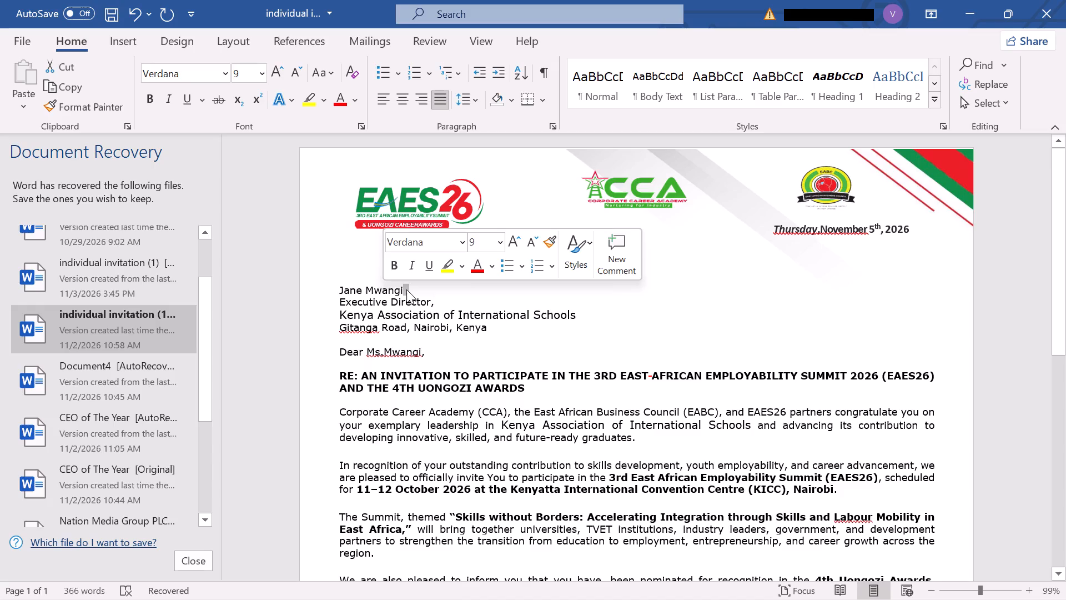
left_click(406, 289)
left_click(403, 289)
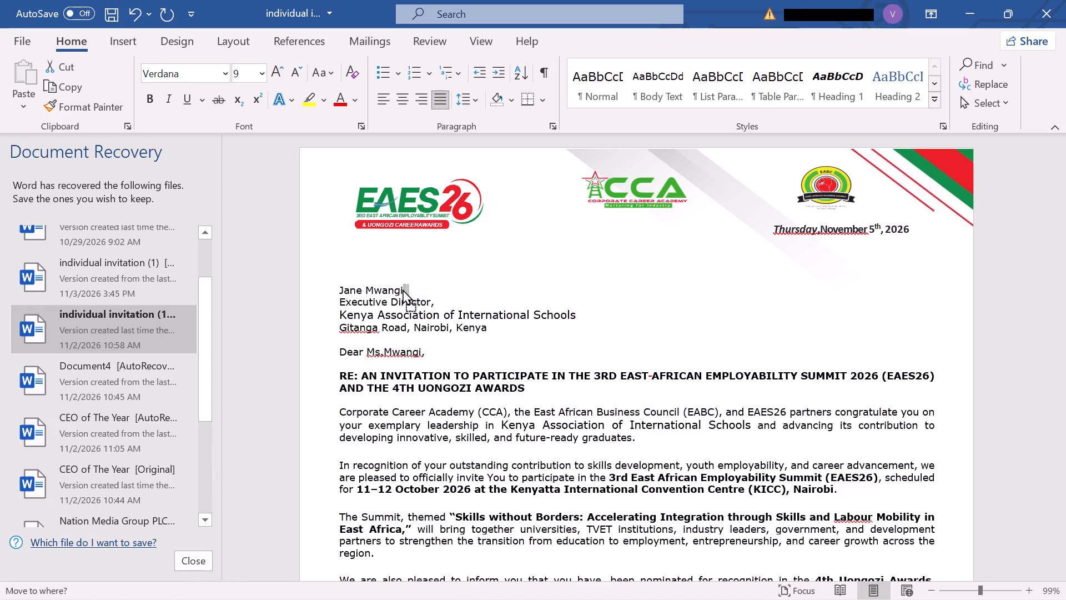
left_click_drag(403, 289, 334, 288)
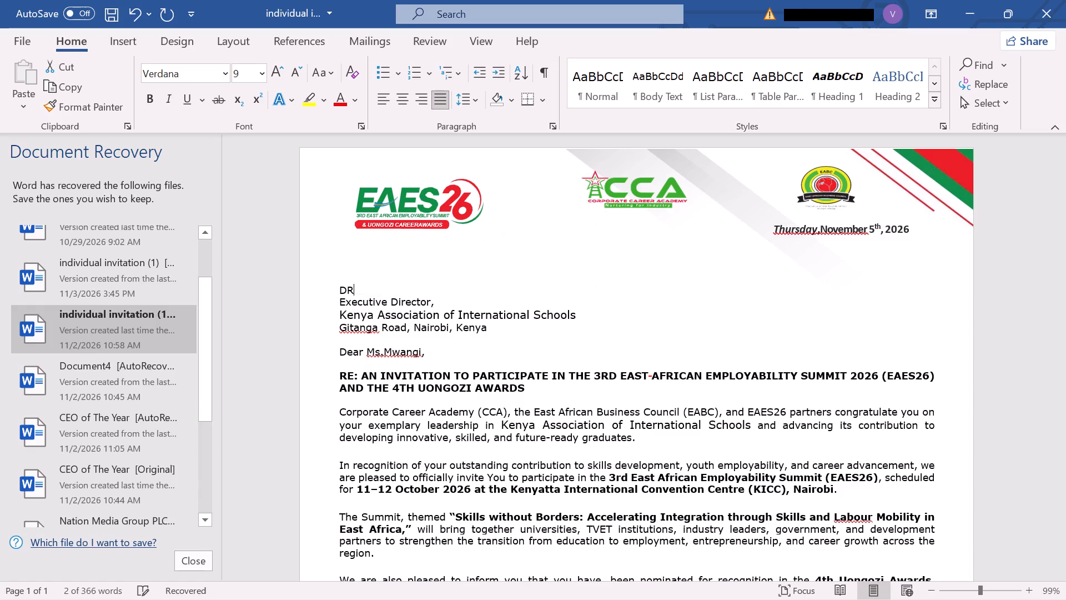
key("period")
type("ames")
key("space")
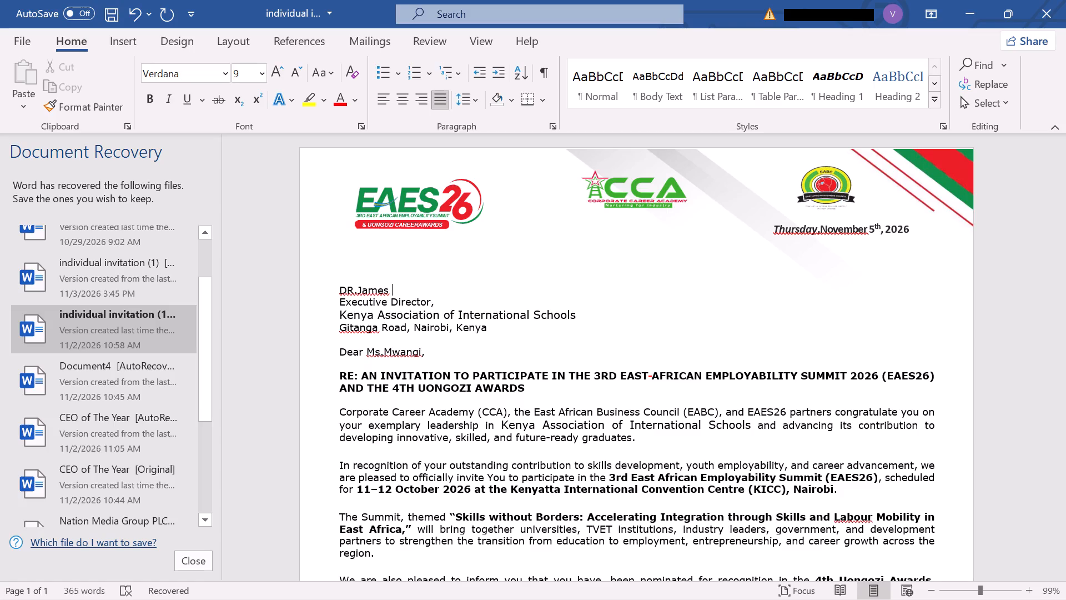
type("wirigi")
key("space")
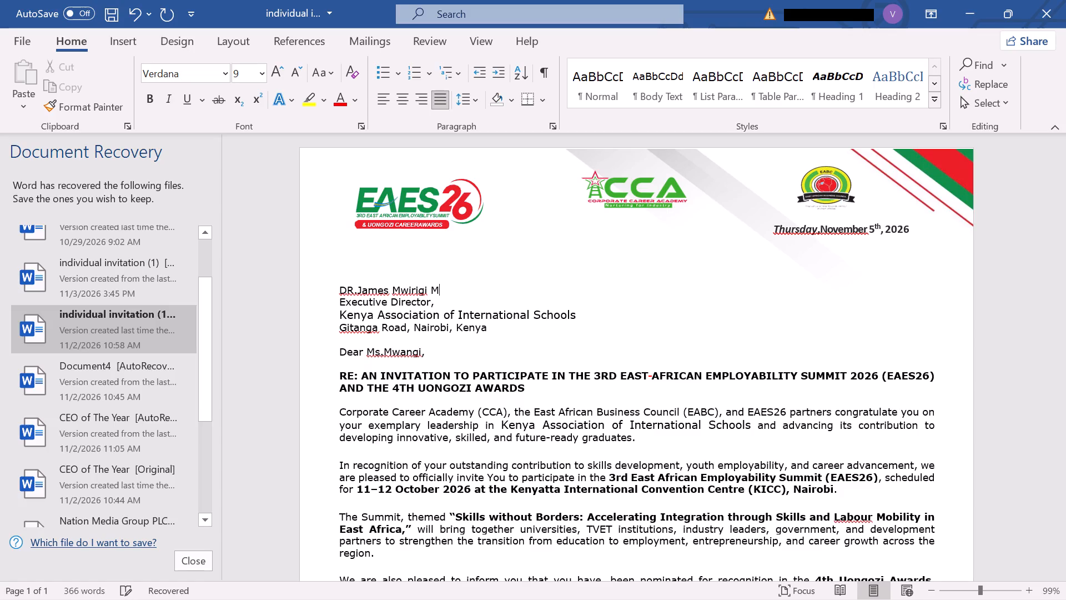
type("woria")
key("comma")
Add the honour "MBS" after the recipient's name in the address block, before the comma.
left_click(428, 301)
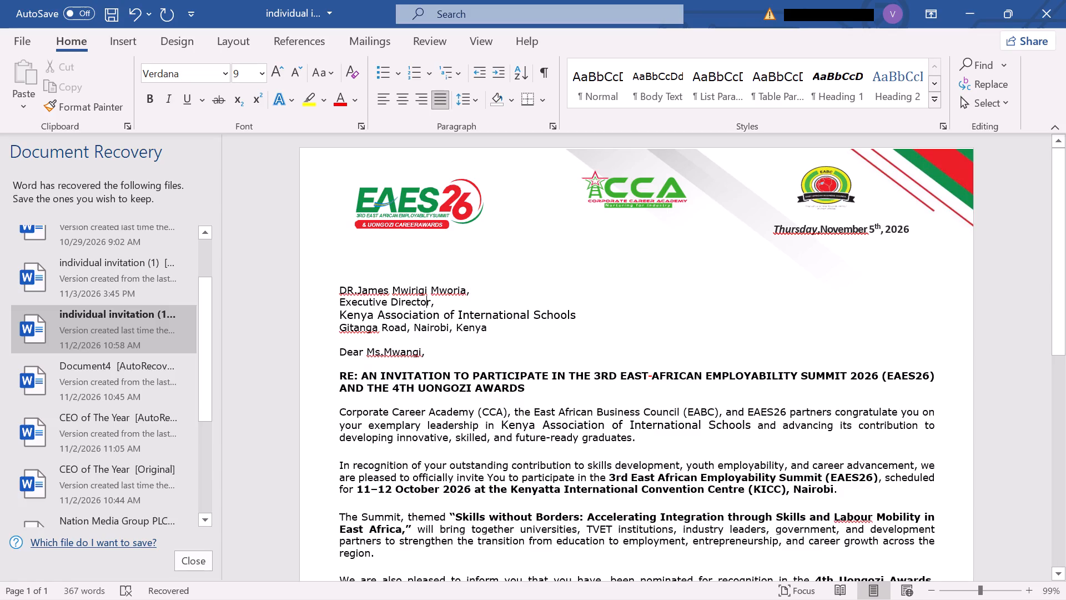
left_click(477, 290)
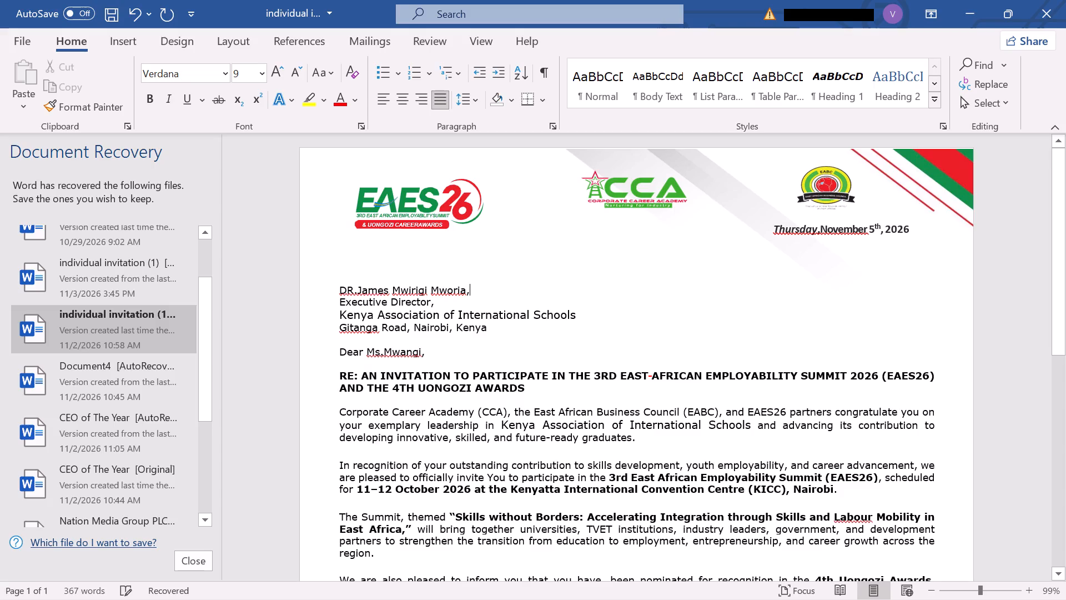
left_click(466, 289)
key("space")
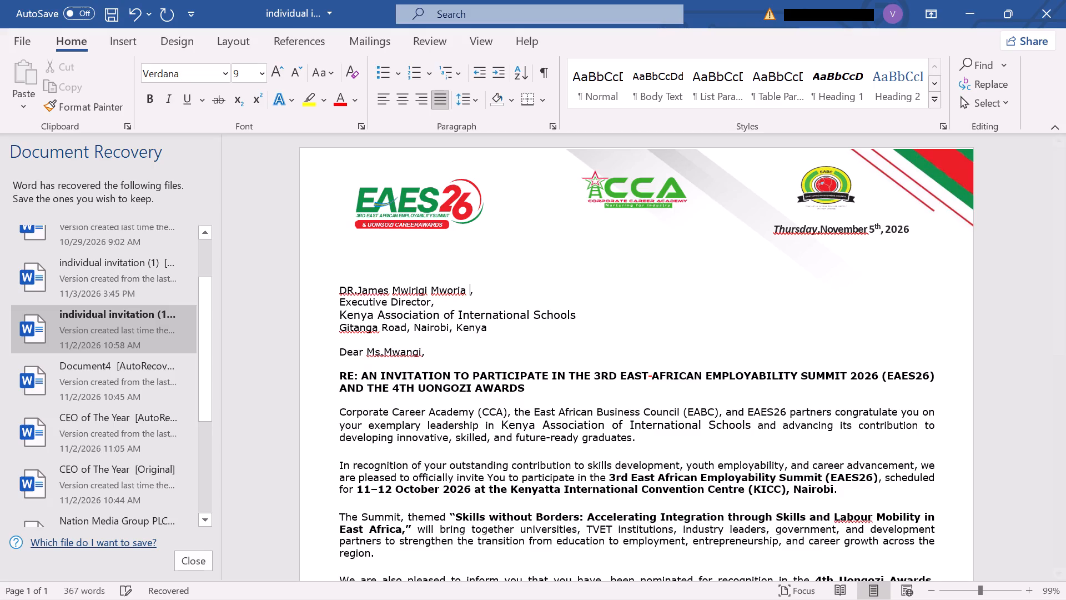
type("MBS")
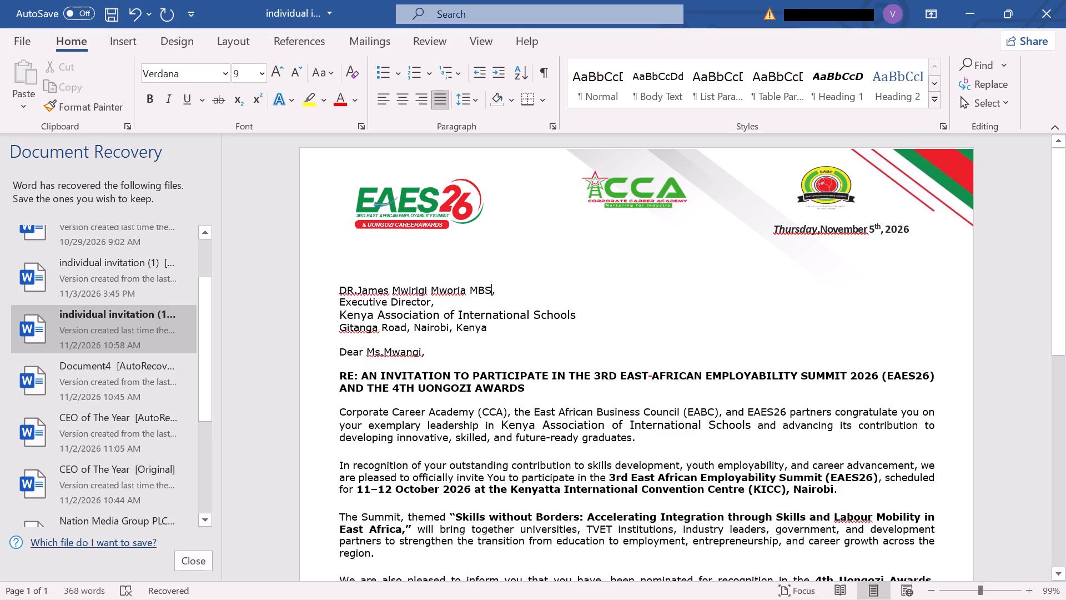
Replace the Executive Director title line in the address block with "National Infrastructure Fund/Chancellor Machakos University".
left_click(429, 302)
left_click_drag(429, 302, 341, 305)
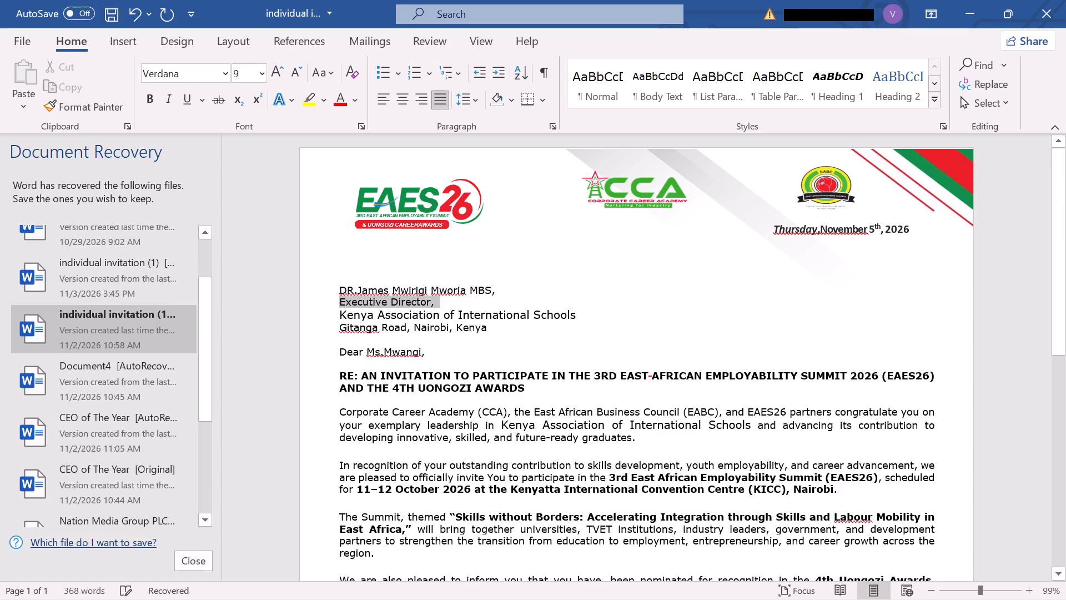
left_click_drag(341, 305, 340, 305)
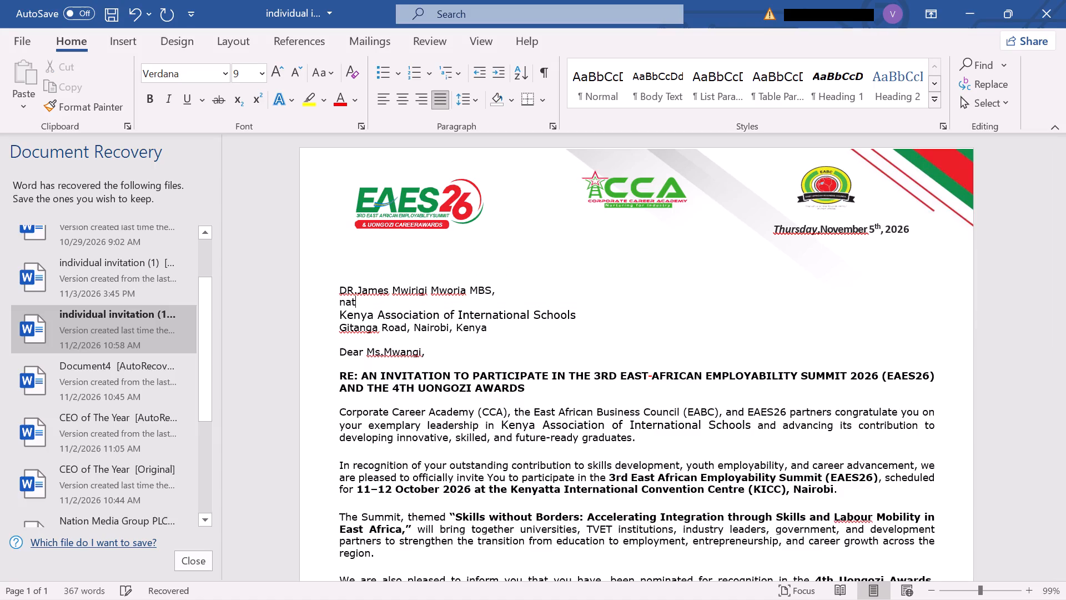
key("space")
key("BackSpace")
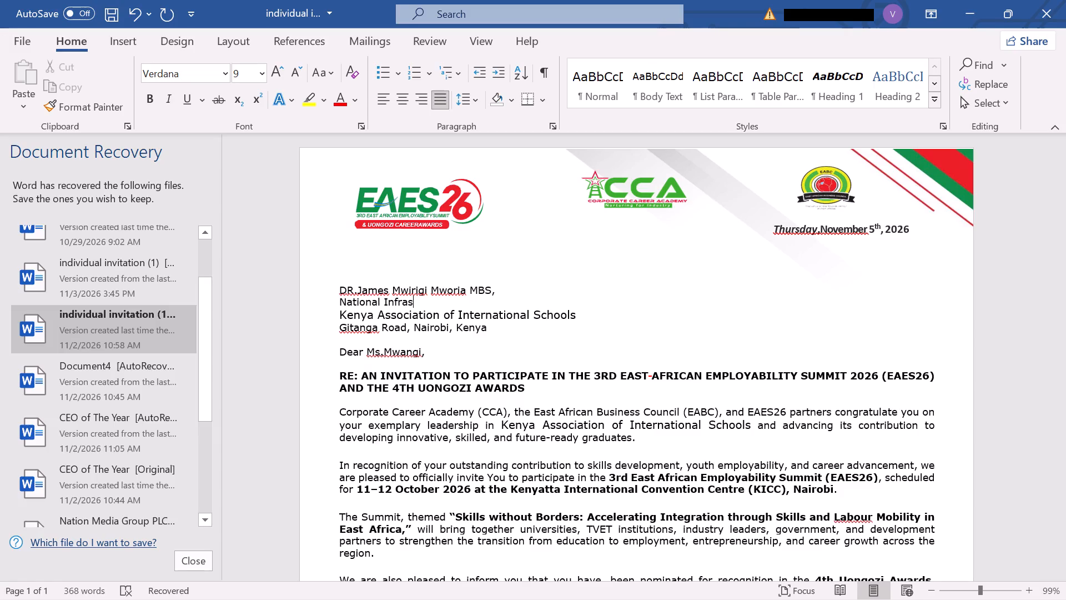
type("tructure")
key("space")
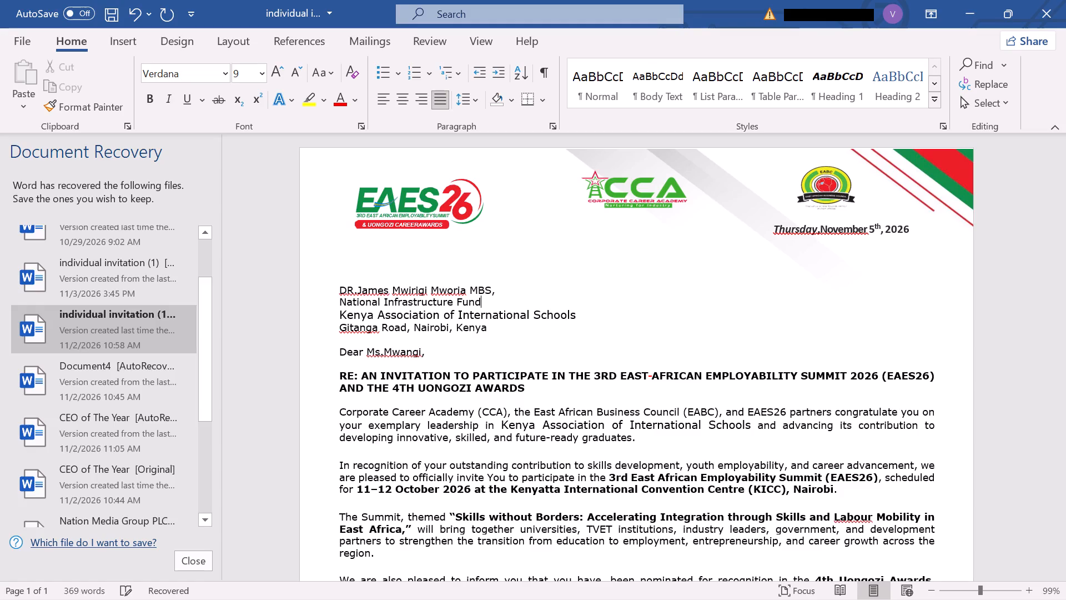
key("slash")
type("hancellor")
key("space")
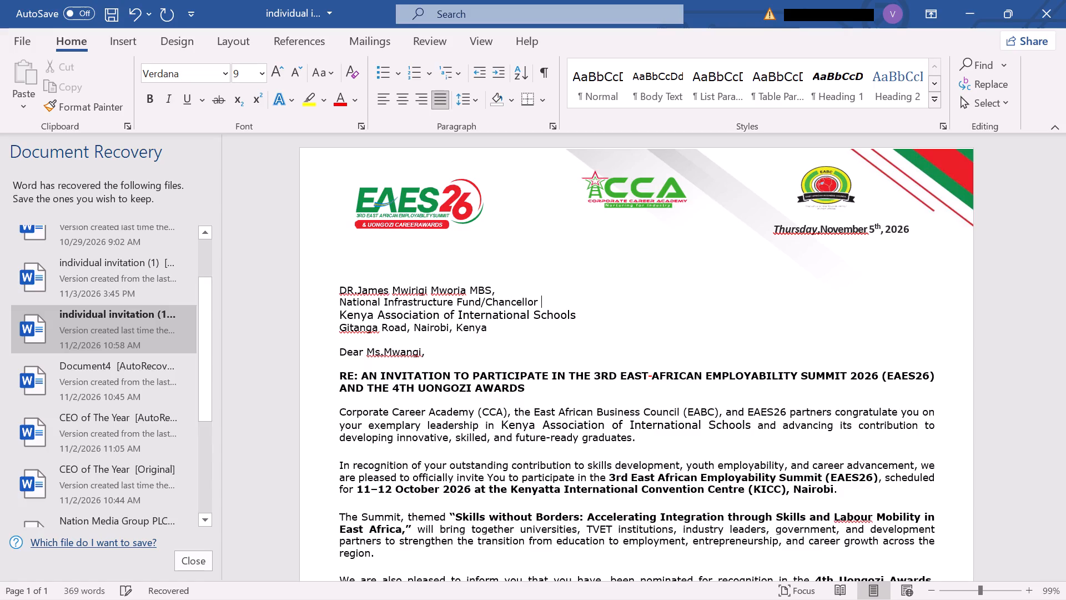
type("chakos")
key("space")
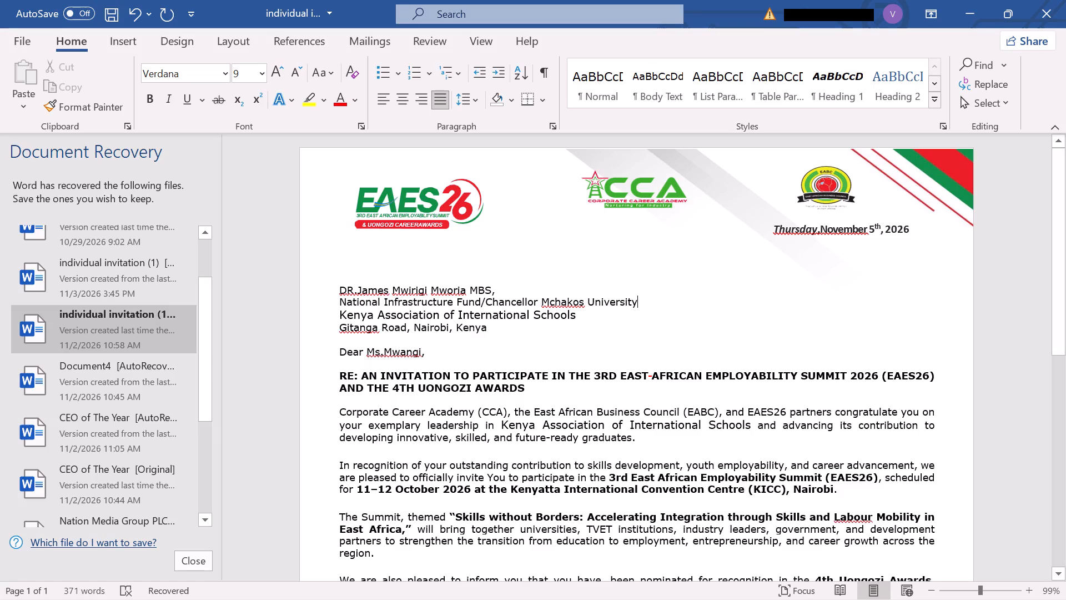
left_click(549, 302)
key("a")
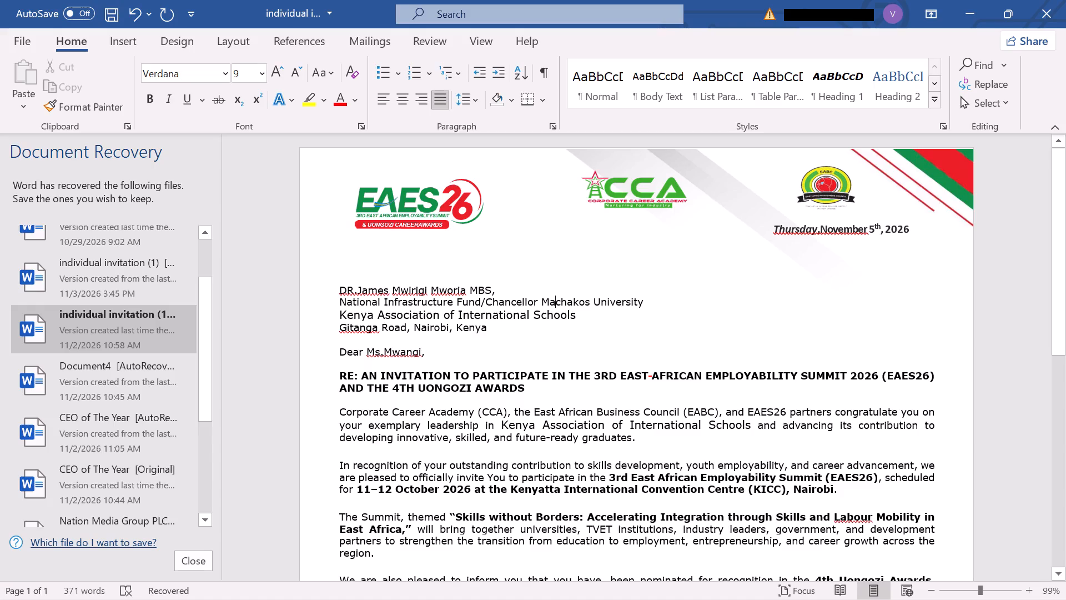
Delete the Kenya Association of International Schools line from the address block.
left_click(577, 318)
left_click_drag(577, 318, 349, 312)
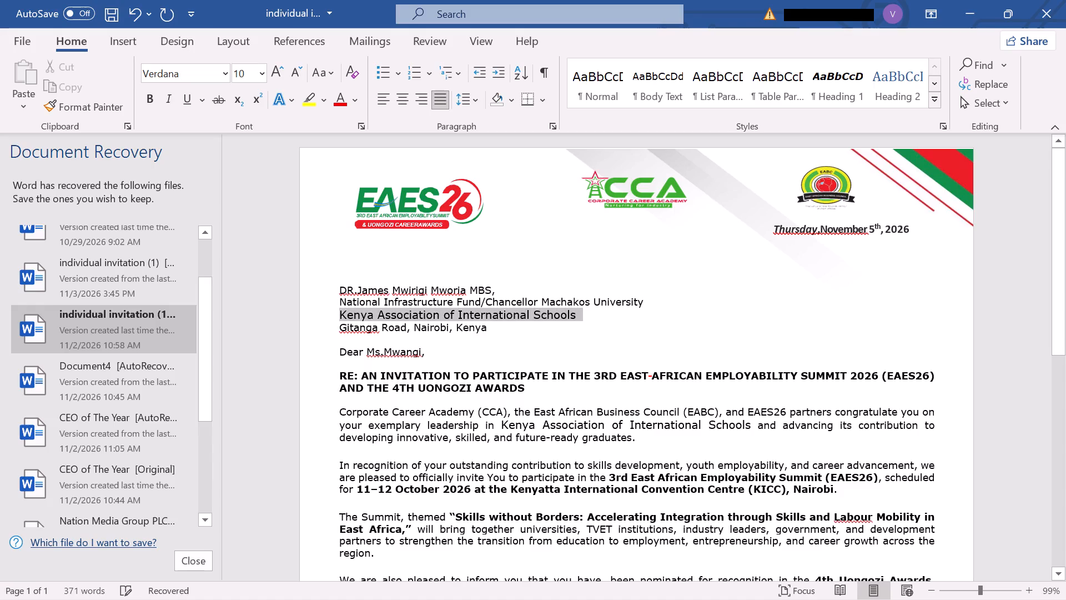
left_click_drag(349, 312, 341, 311)
key("BackSpace")
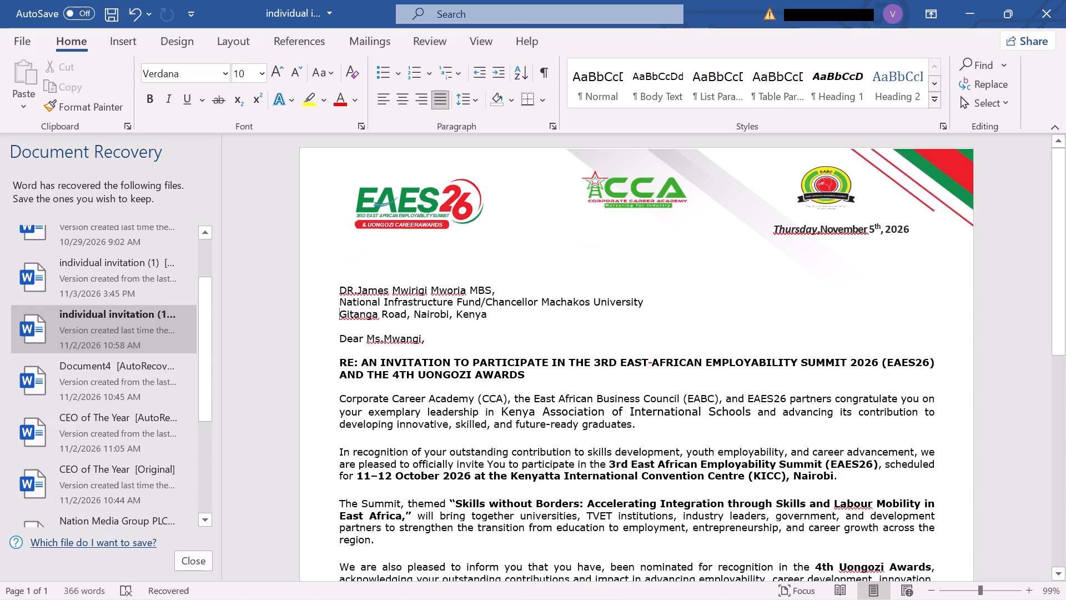
Delete the road and city with their commas from the last address line, leaving only Kenya.
left_click(403, 313)
key("Right")
left_click_drag(442, 313, 451, 313)
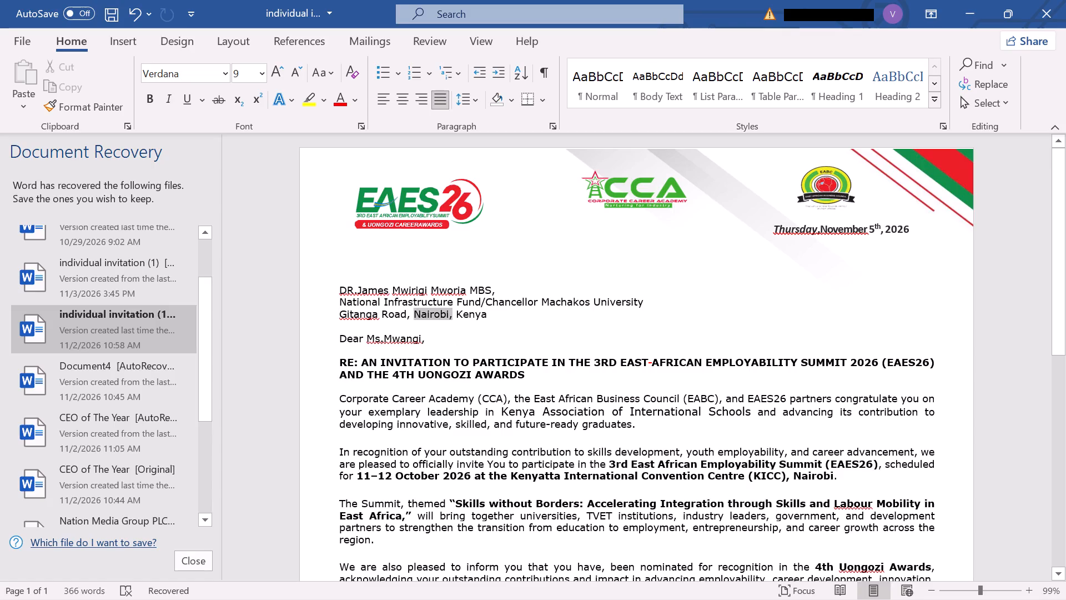
left_click_drag(451, 313, 453, 313)
left_click(451, 322)
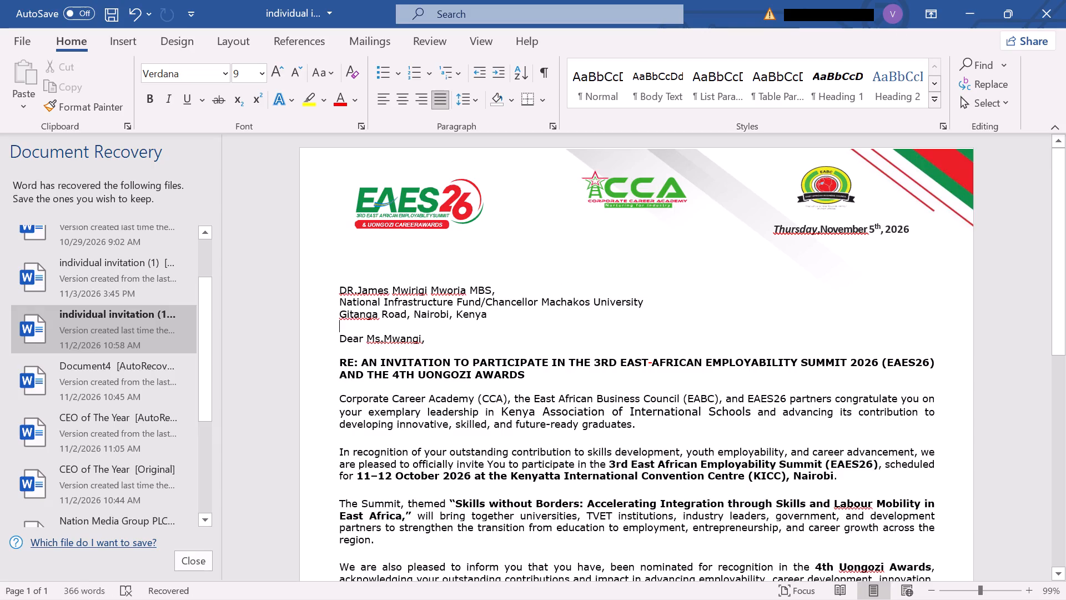
left_click(448, 313)
left_click_drag(448, 313, 331, 318)
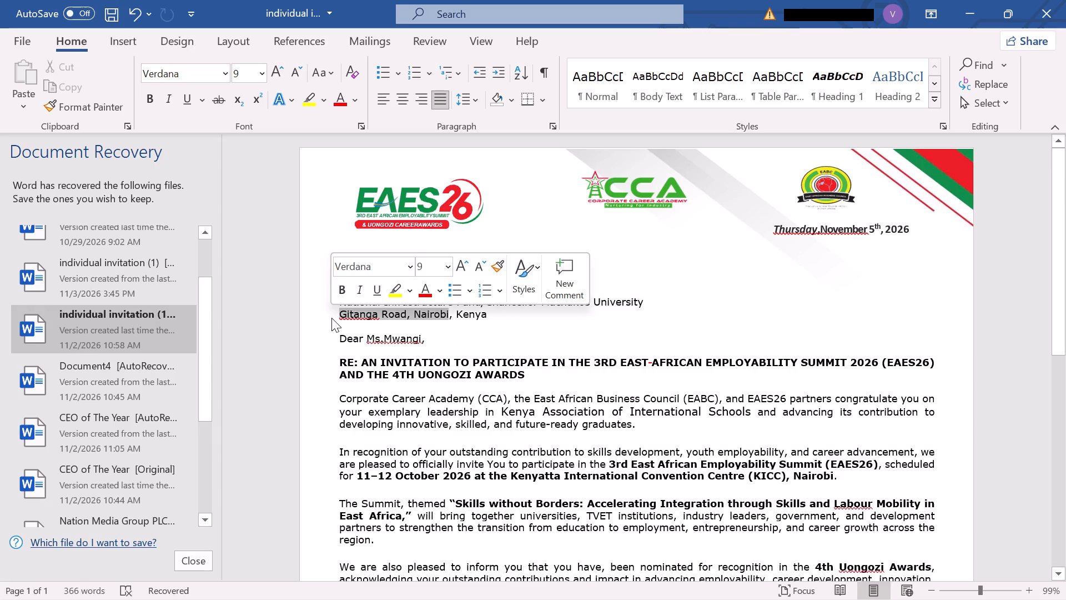
key("BackSpace")
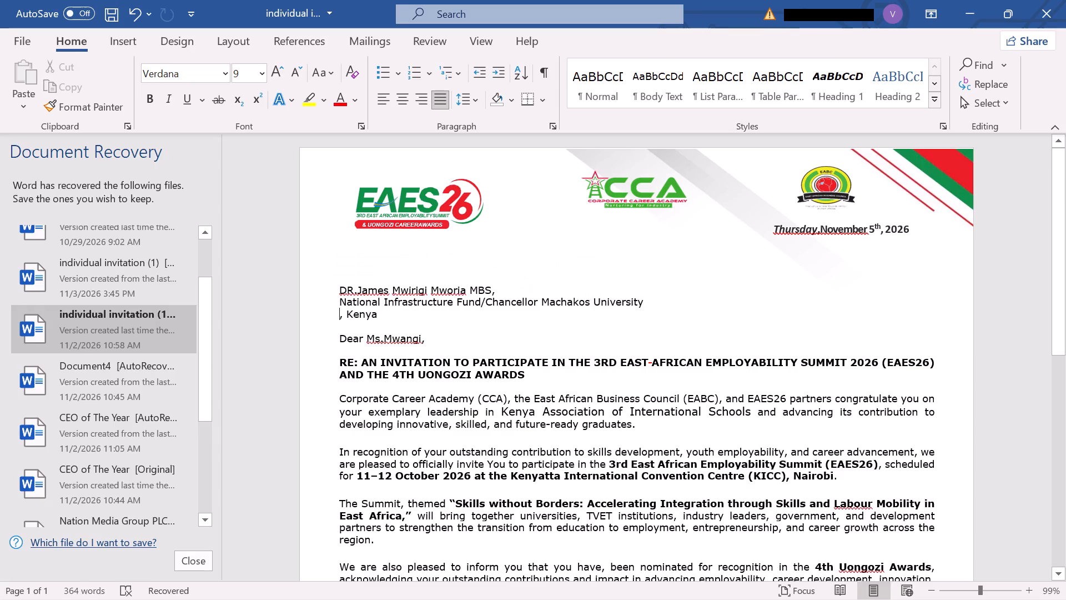
key("Right")
key("Right")
key("BackSpace")
key("BackSpace")
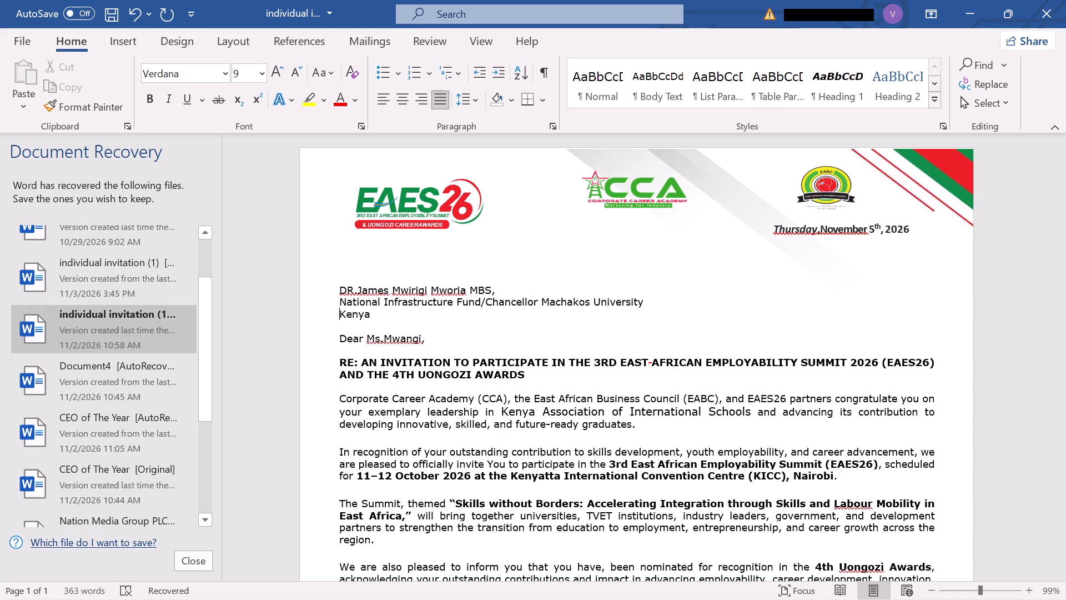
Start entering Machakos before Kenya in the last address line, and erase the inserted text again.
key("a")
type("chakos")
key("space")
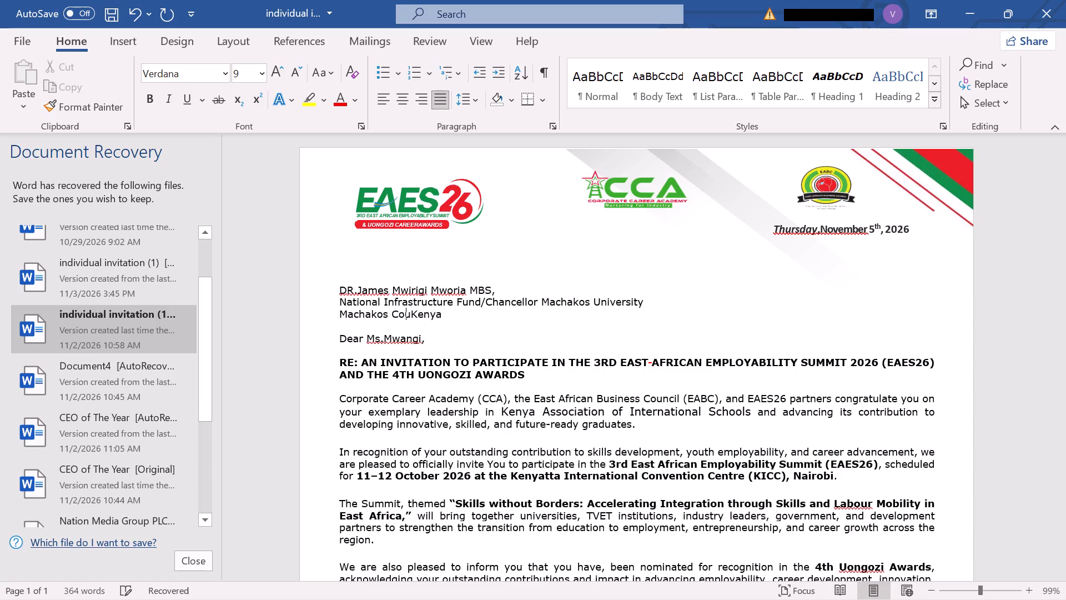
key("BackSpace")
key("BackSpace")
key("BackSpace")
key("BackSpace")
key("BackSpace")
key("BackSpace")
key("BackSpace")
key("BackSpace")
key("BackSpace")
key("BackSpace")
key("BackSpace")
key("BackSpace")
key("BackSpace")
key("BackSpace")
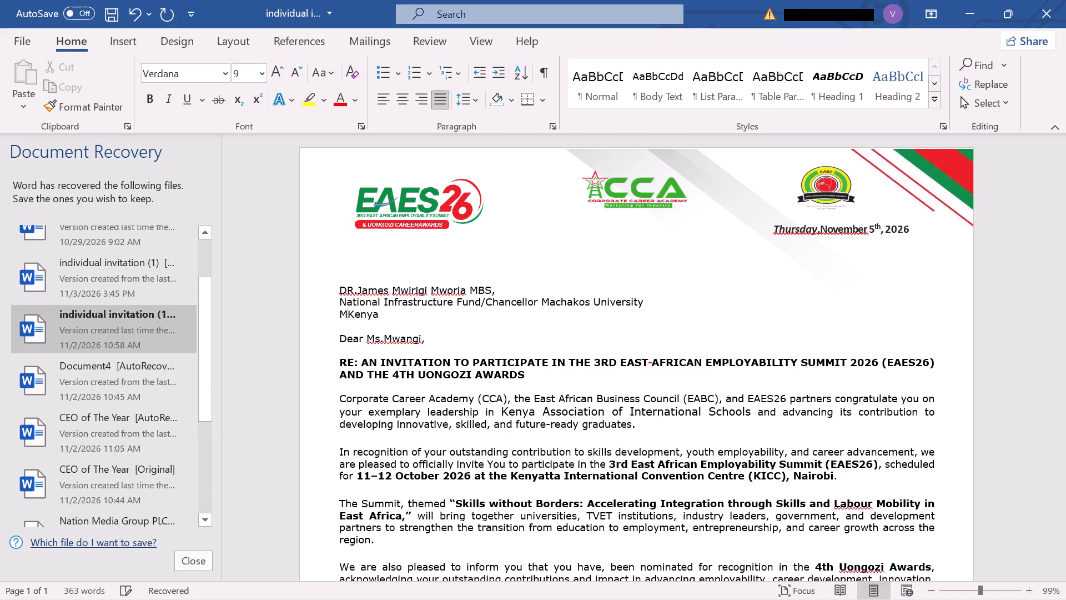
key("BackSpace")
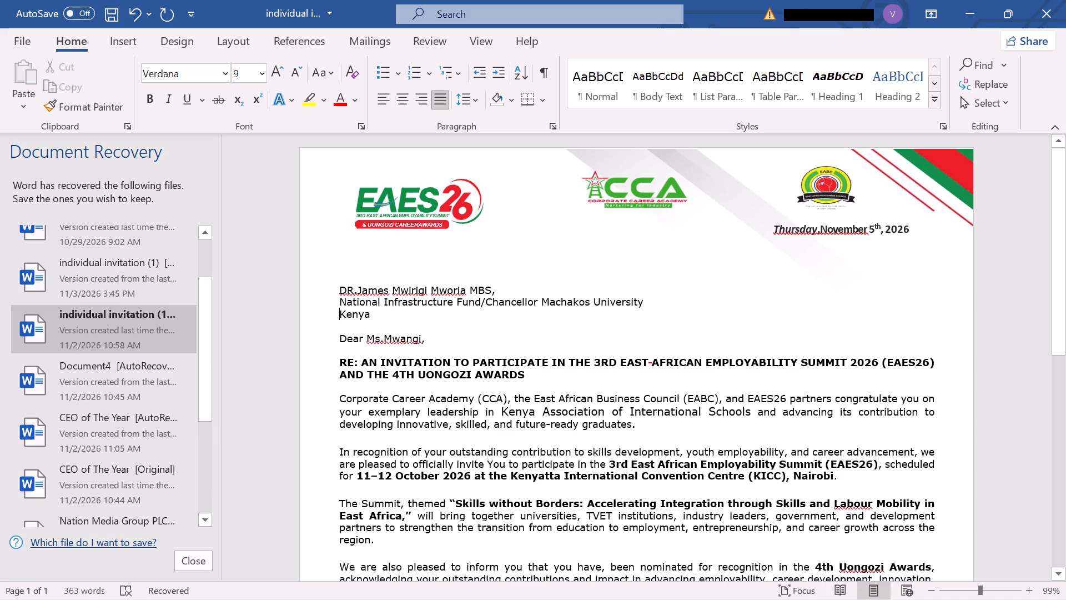
Add a full stop after Kenya in the last line of the address block.
left_click(378, 312)
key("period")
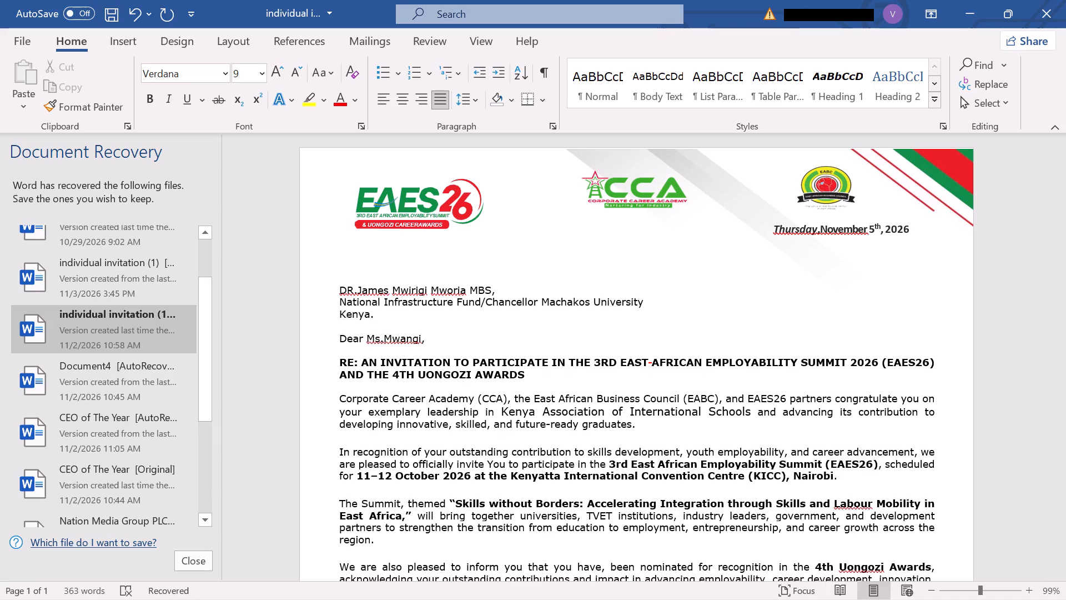
Insert a space between "DR." and the recipient's first name in the address block.
left_click(356, 292)
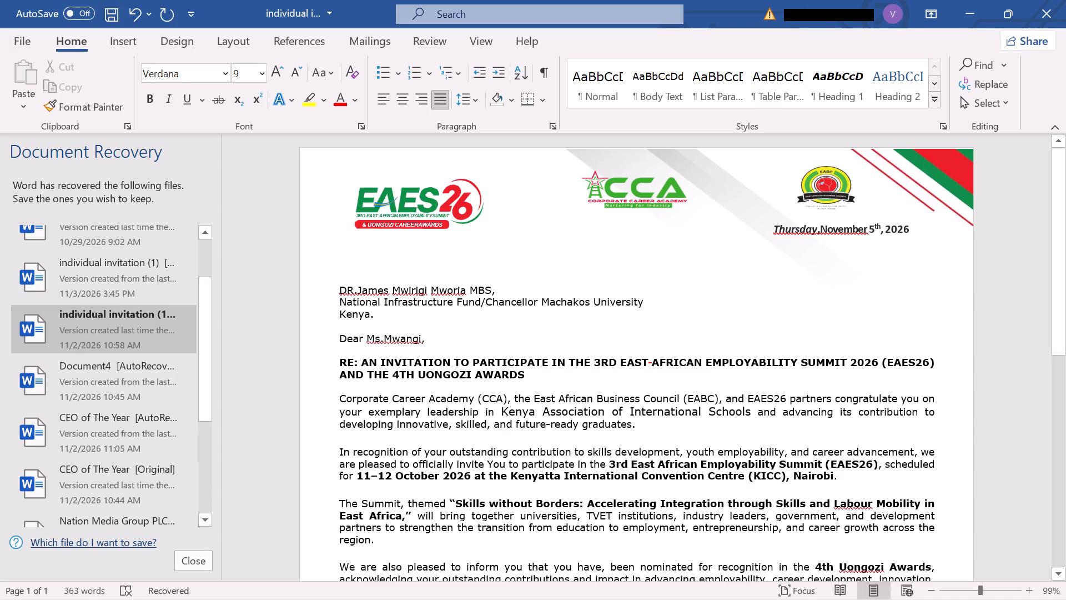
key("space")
left_click(359, 292)
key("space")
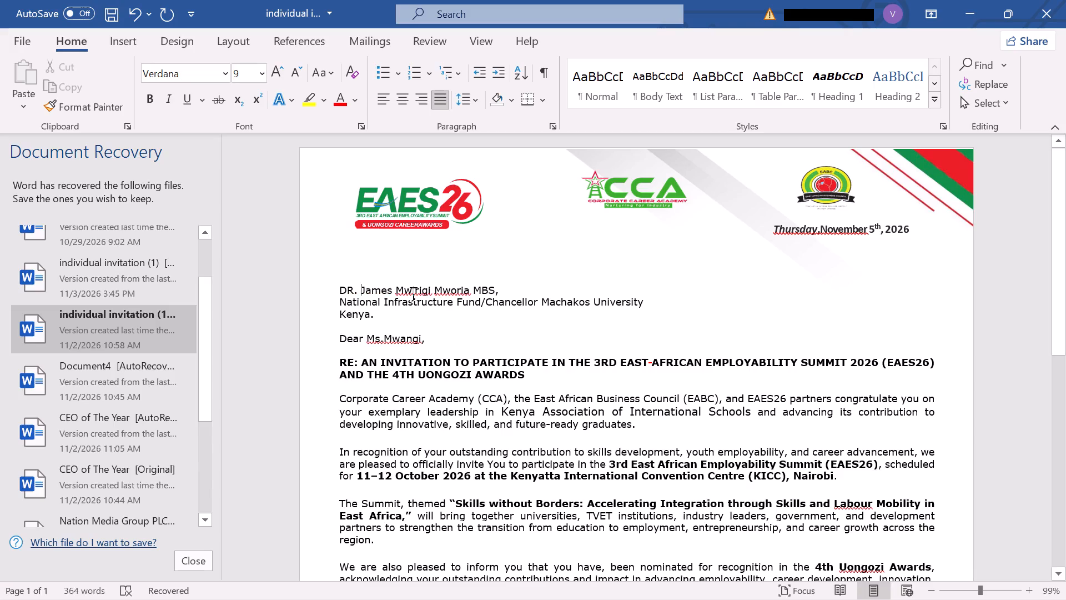
Ignore all spelling flags for the recipient's middle name in the address block.
left_click(412, 293)
right_click(412, 293)
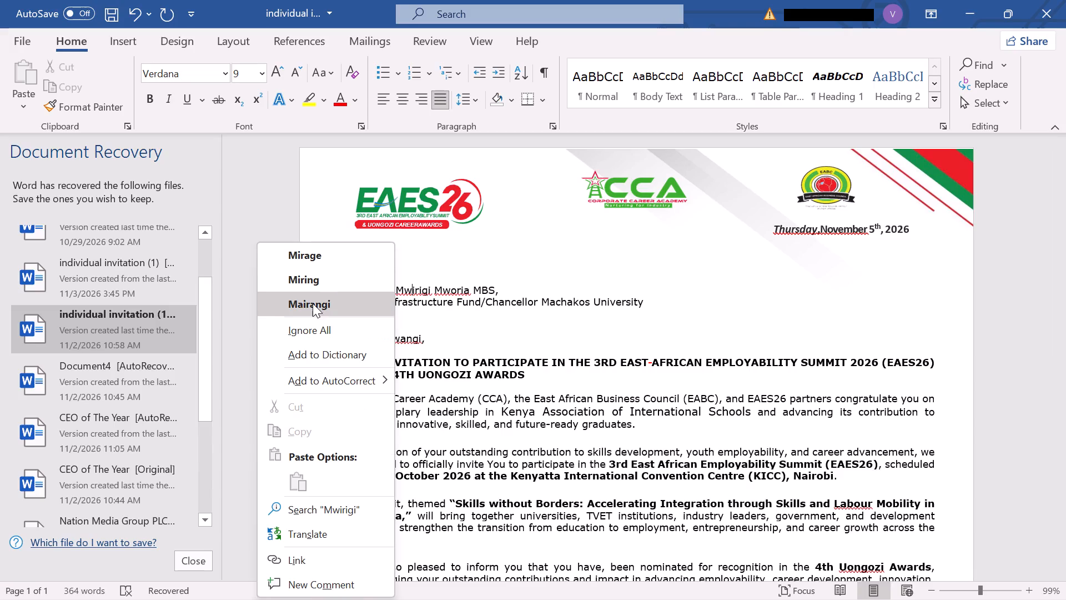
left_click(309, 333)
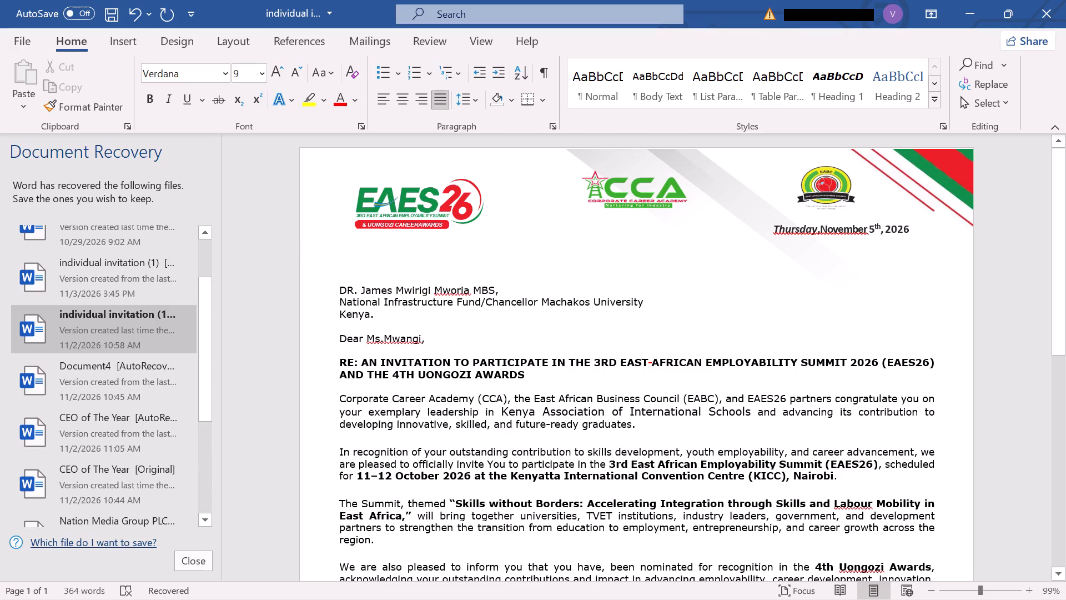
Ignore all spelling flags for the recipient's surname in the address block.
left_click(455, 297)
left_click(455, 291)
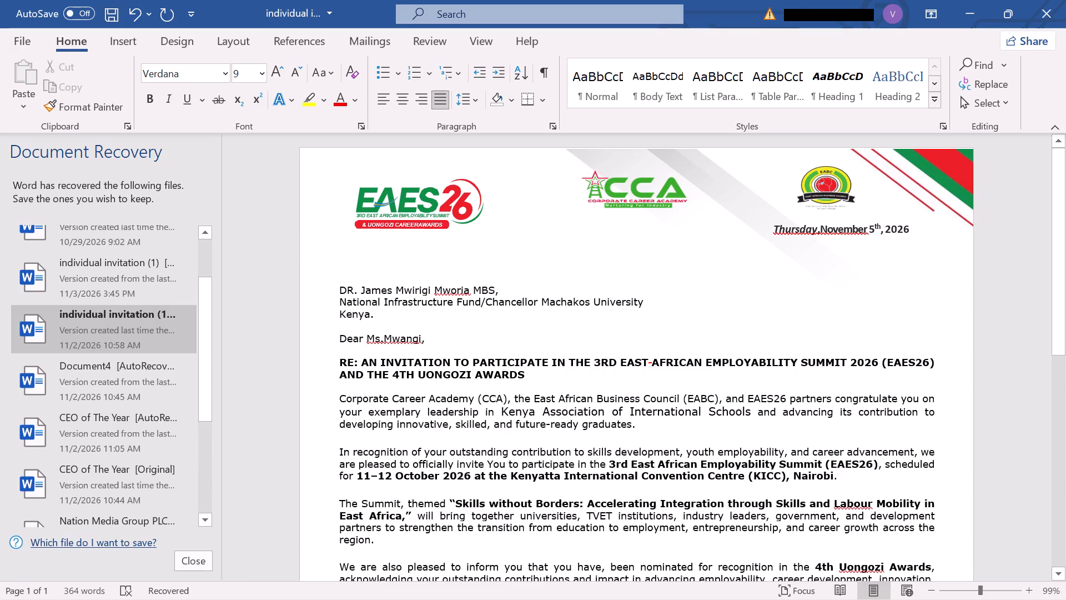
right_click(455, 291)
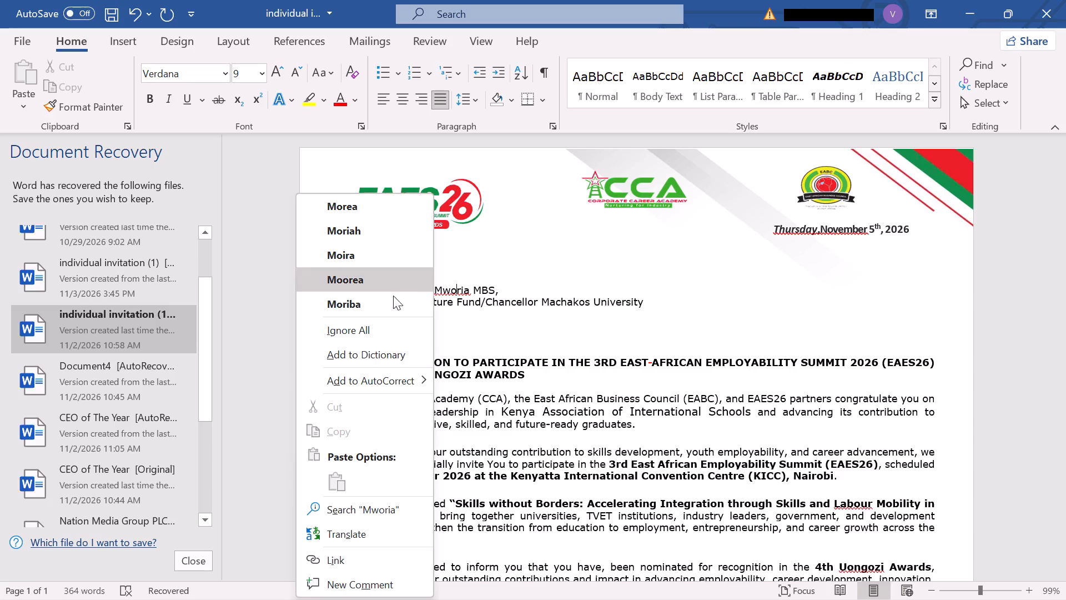
left_click(377, 336)
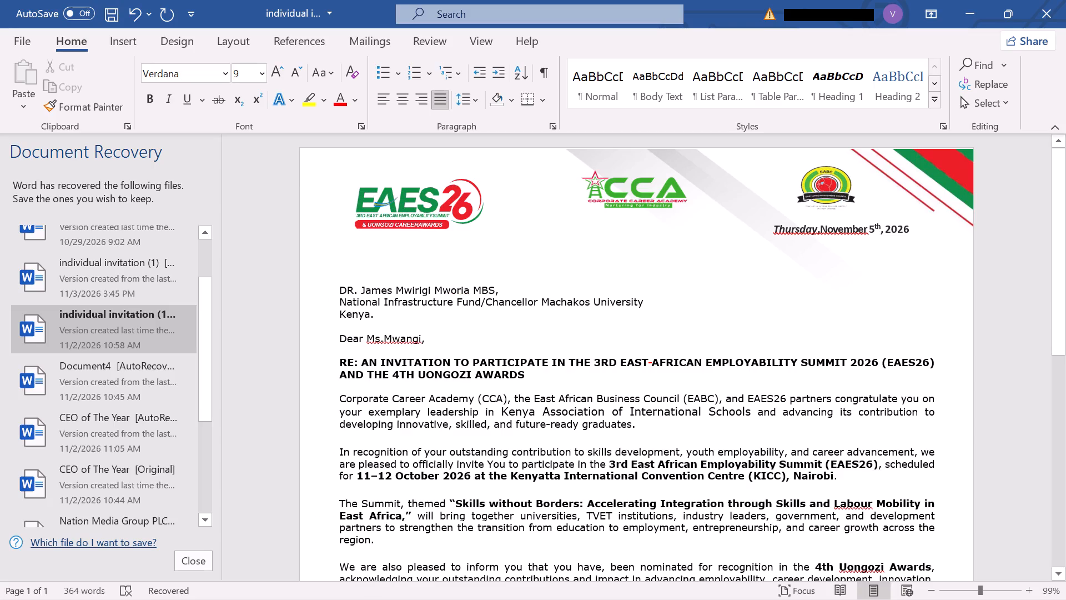
Replace the old addressee after "Dear" in the salutation with "Dr." and the new recipient's first and middle names, ending with a comma.
left_click(420, 338)
left_click_drag(420, 338, 374, 337)
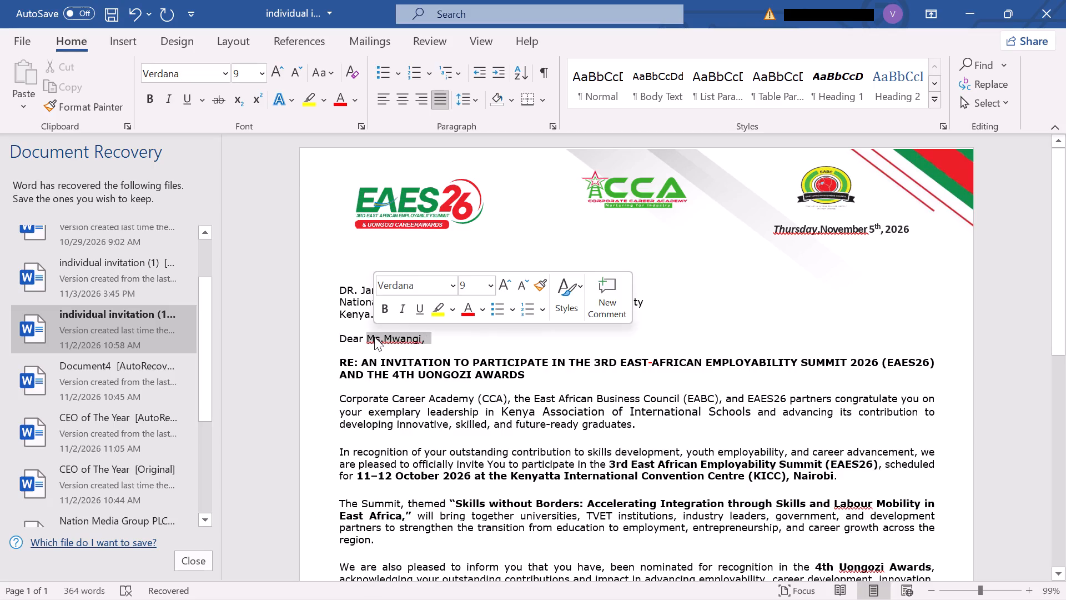
key("BackSpace")
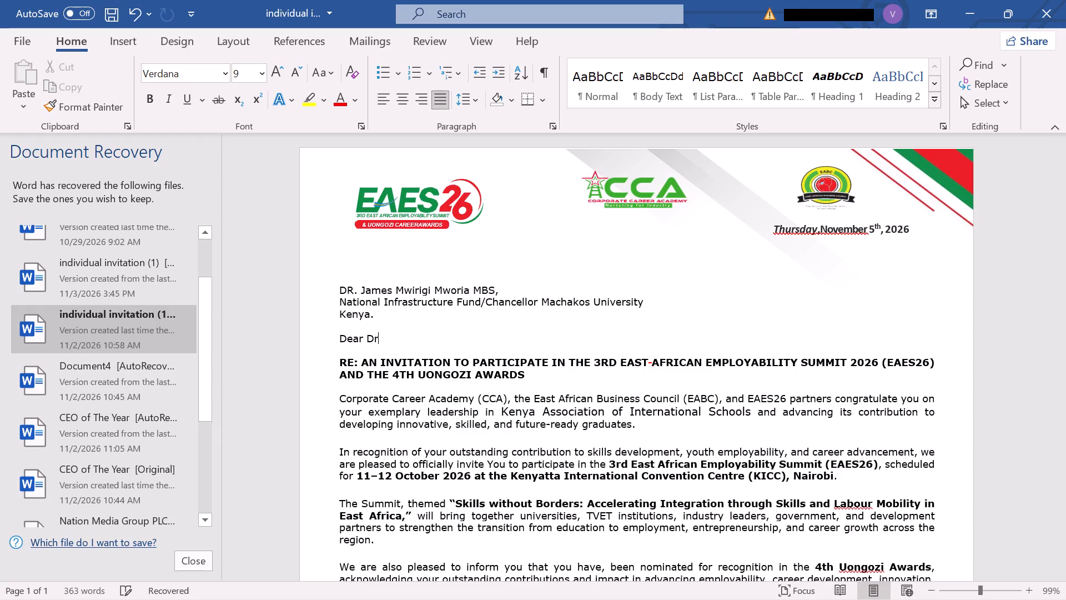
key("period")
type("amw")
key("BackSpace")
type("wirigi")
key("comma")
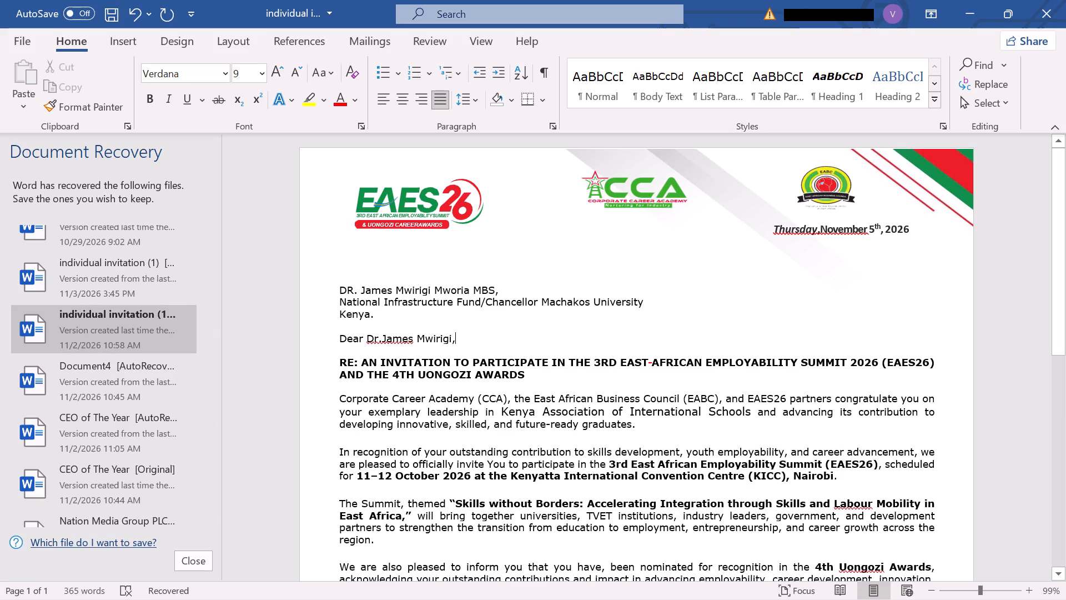
Insert a space between "Dr." and the recipient's first name in the salutation, keeping the full stop directly after "Dr".
double_click(383, 342)
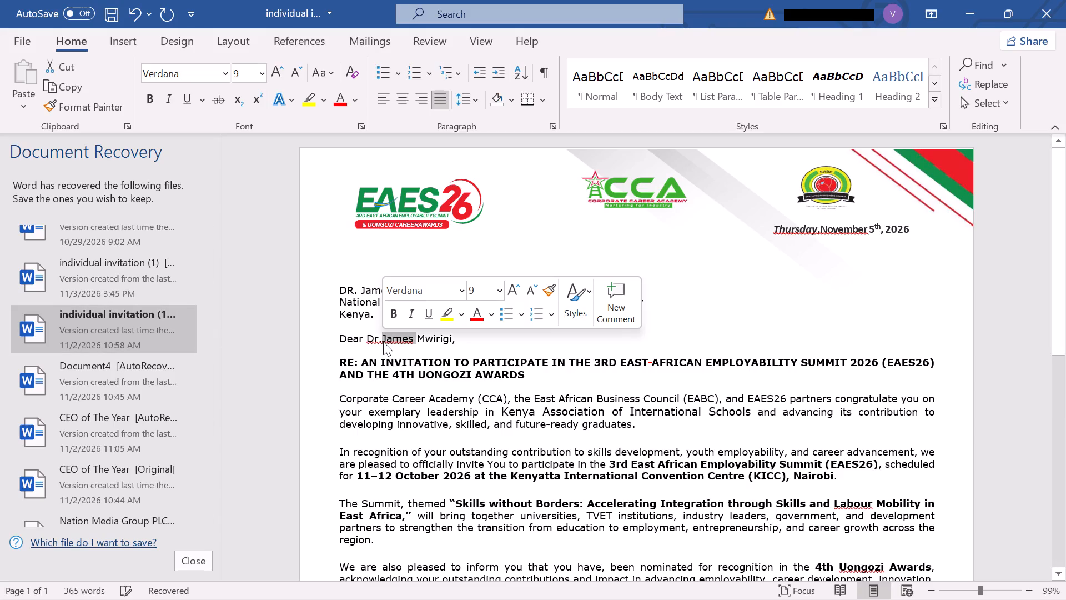
left_click(379, 342)
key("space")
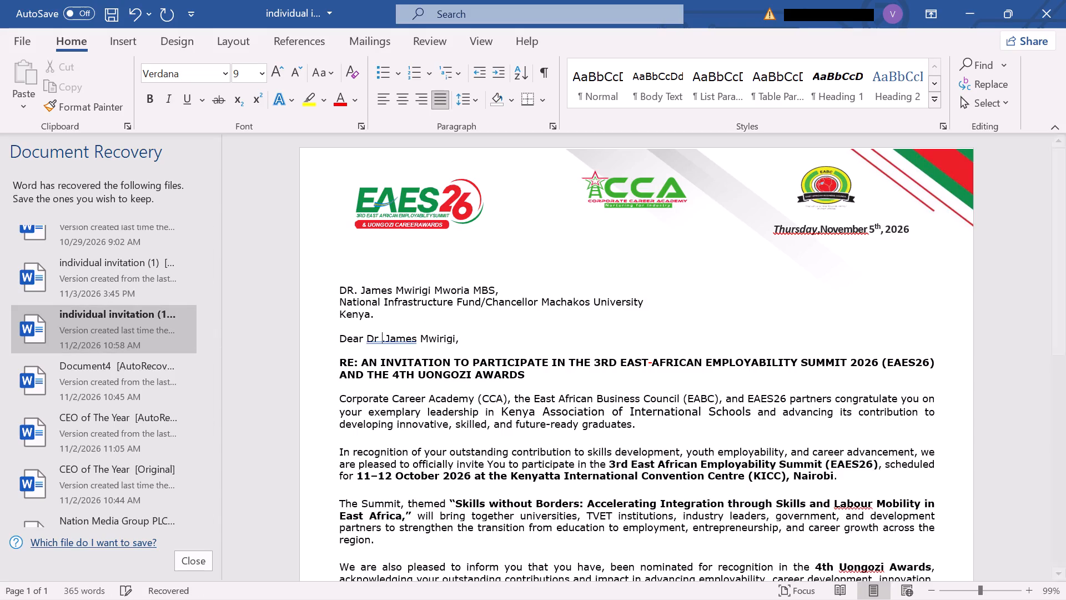
left_click(386, 341)
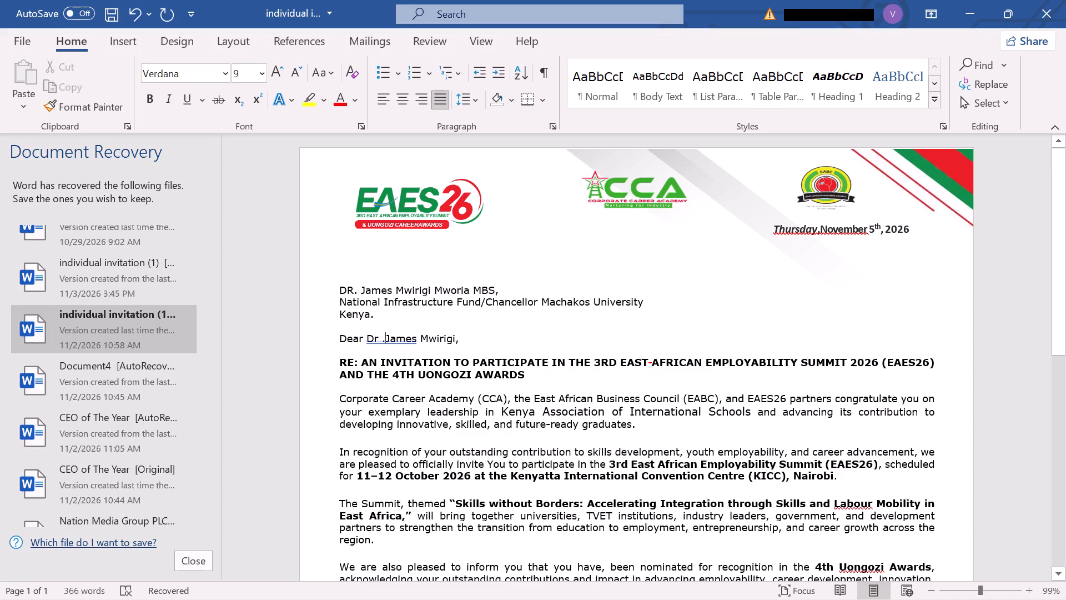
key("BackSpace")
key("BackSpace")
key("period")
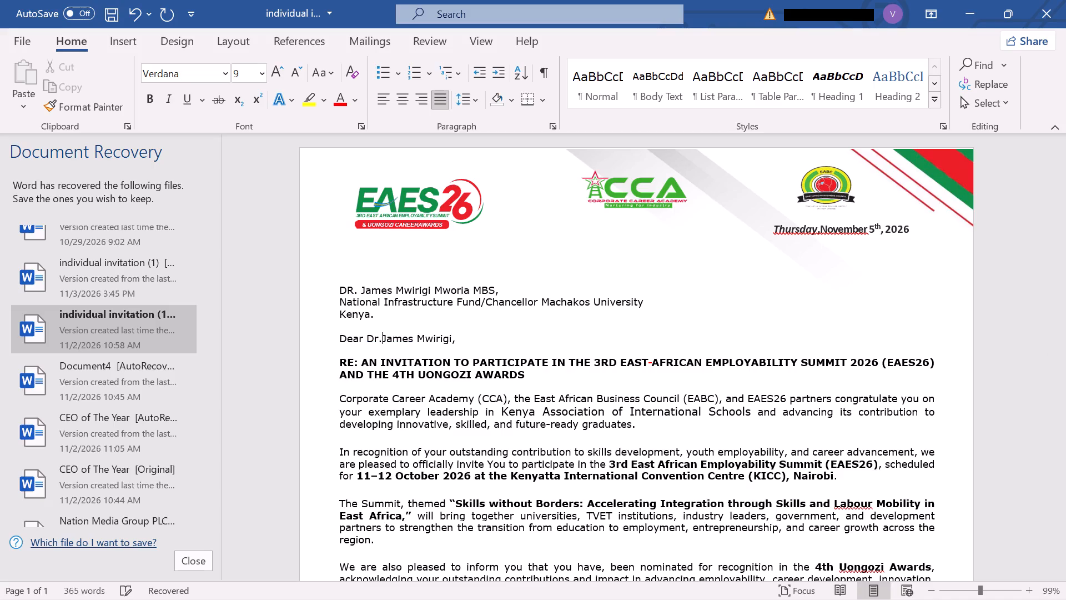
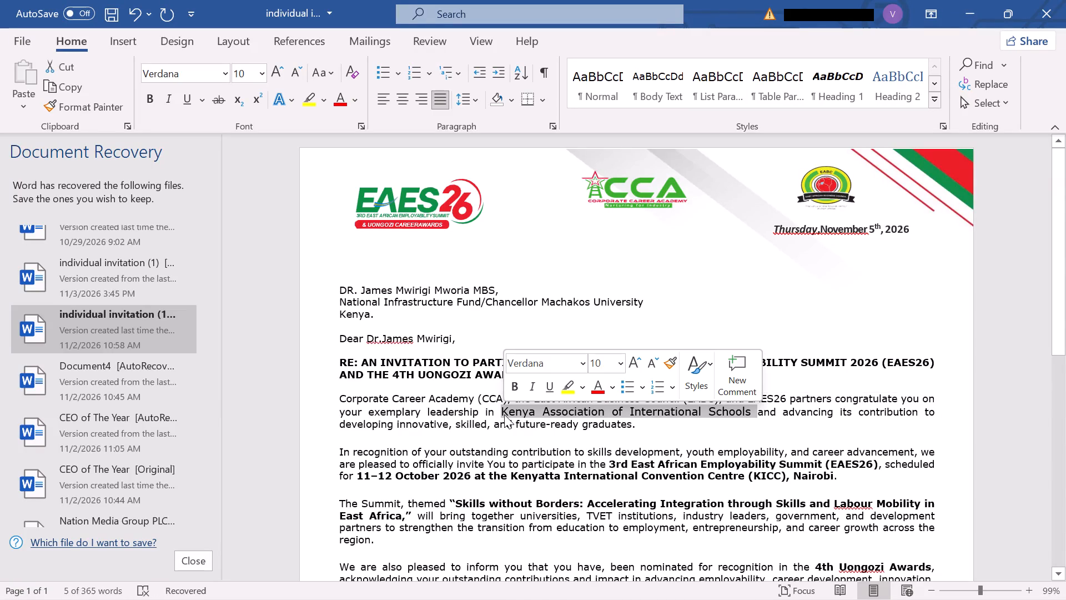
In the opening paragraph, replace the old organisation after "exemplary leadership in" with "National Infrastructure Fund/Chancellor Machakos University" from the address block, keeping the sentence on one line.
key("BackSpace")
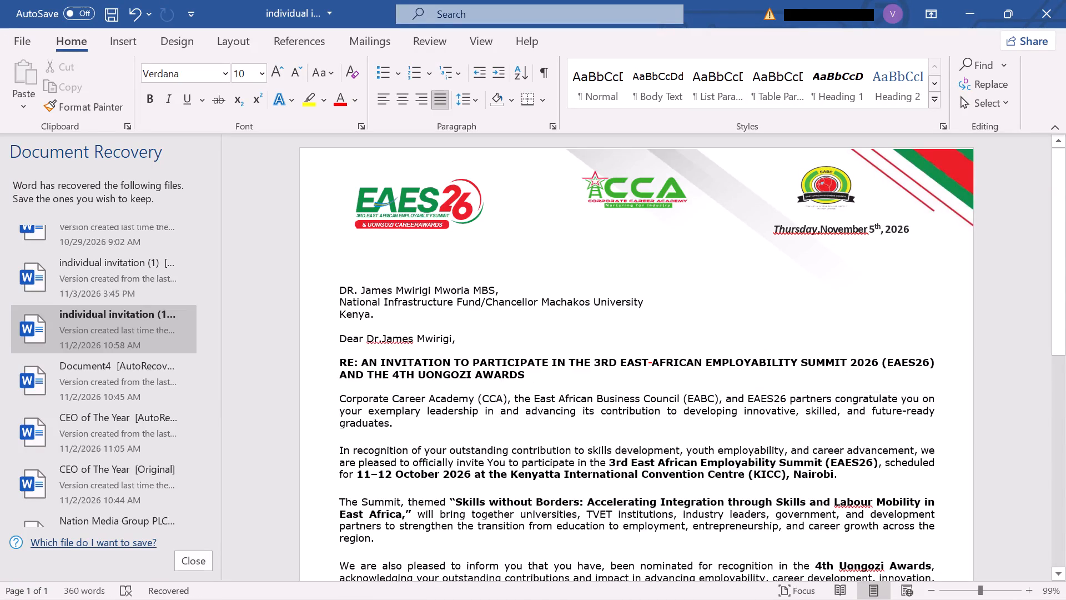
left_click(642, 303)
left_click_drag(642, 303, 616, 302)
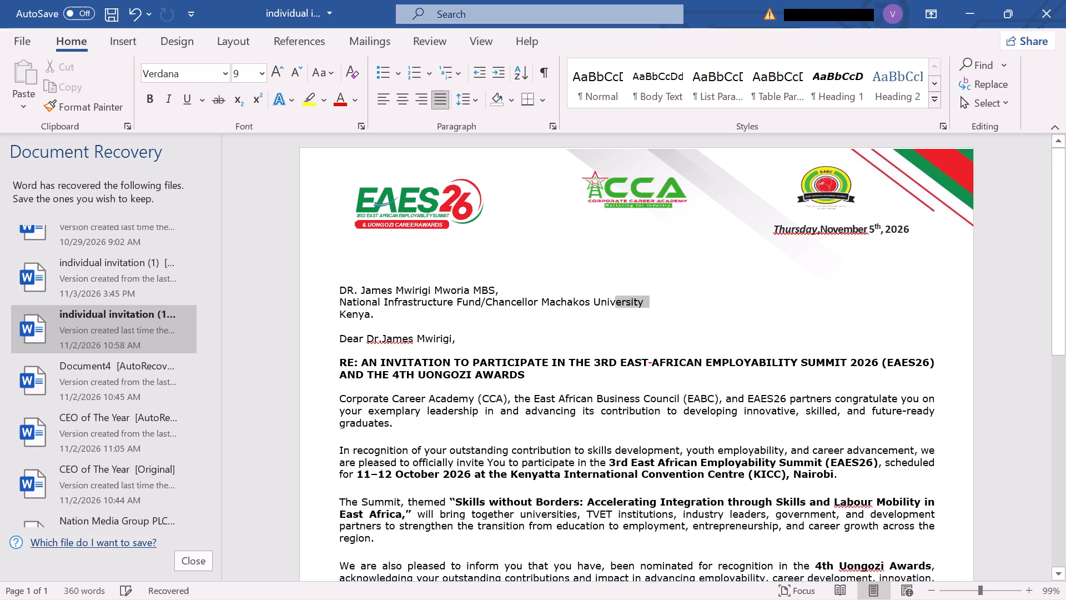
left_click_drag(616, 302, 370, 301)
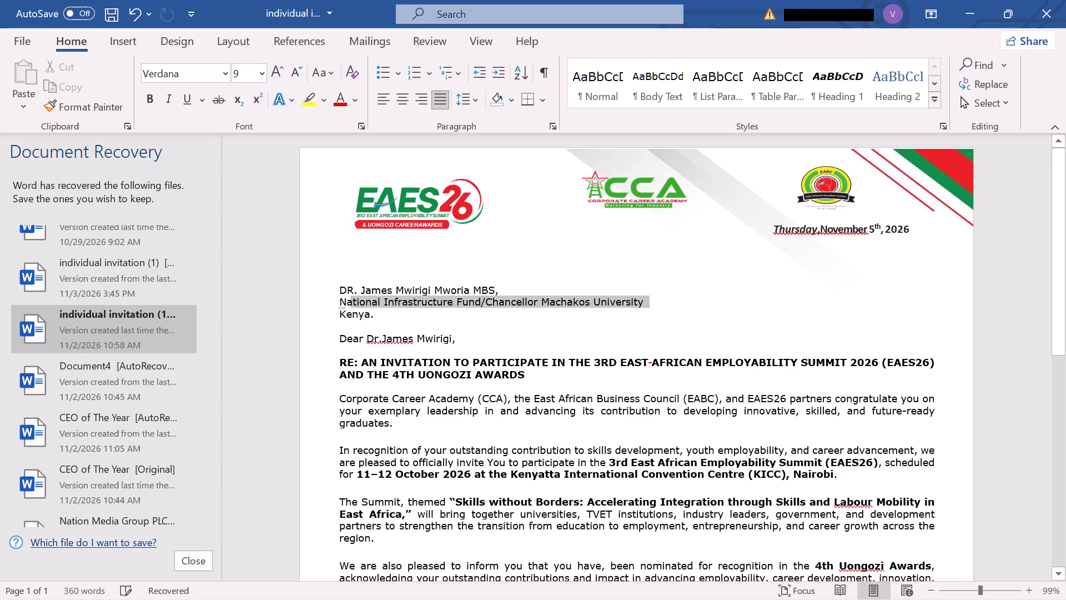
left_click_drag(370, 301, 334, 303)
key("ctrl+c")
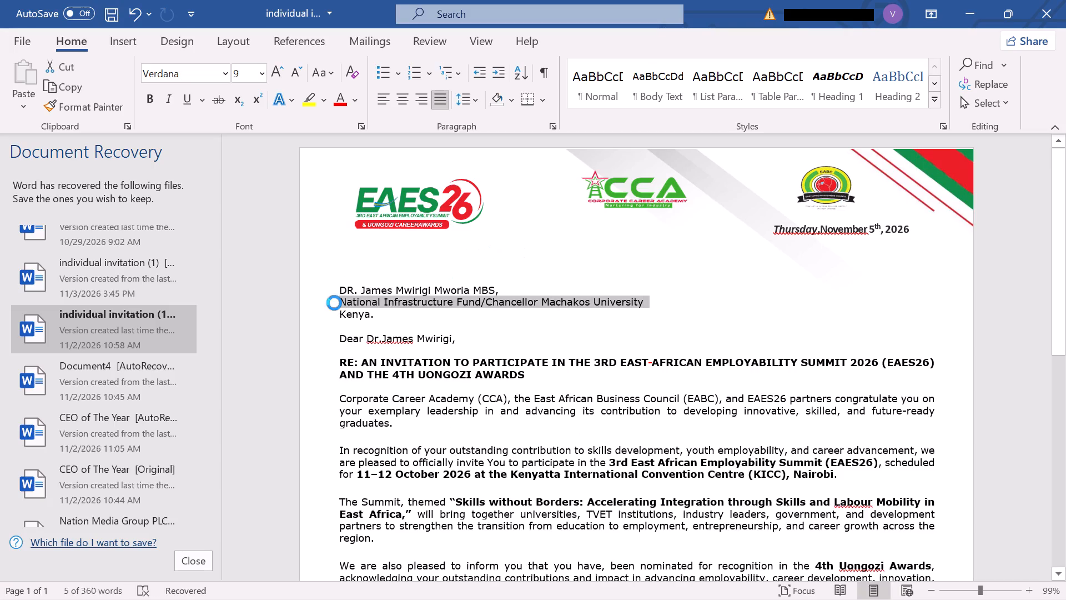
left_click(495, 409)
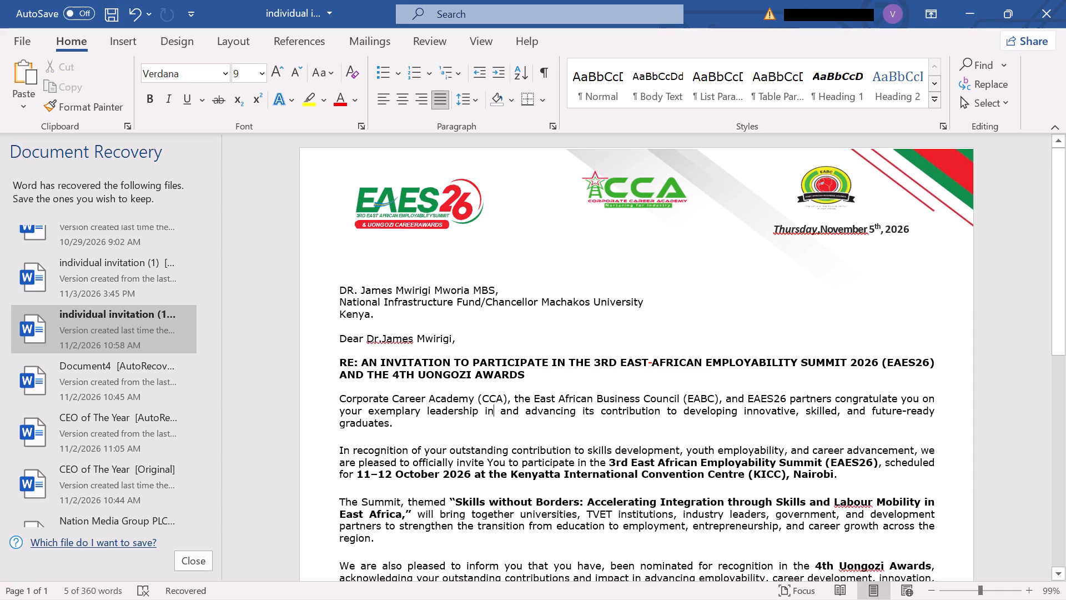
key("ctrl+v")
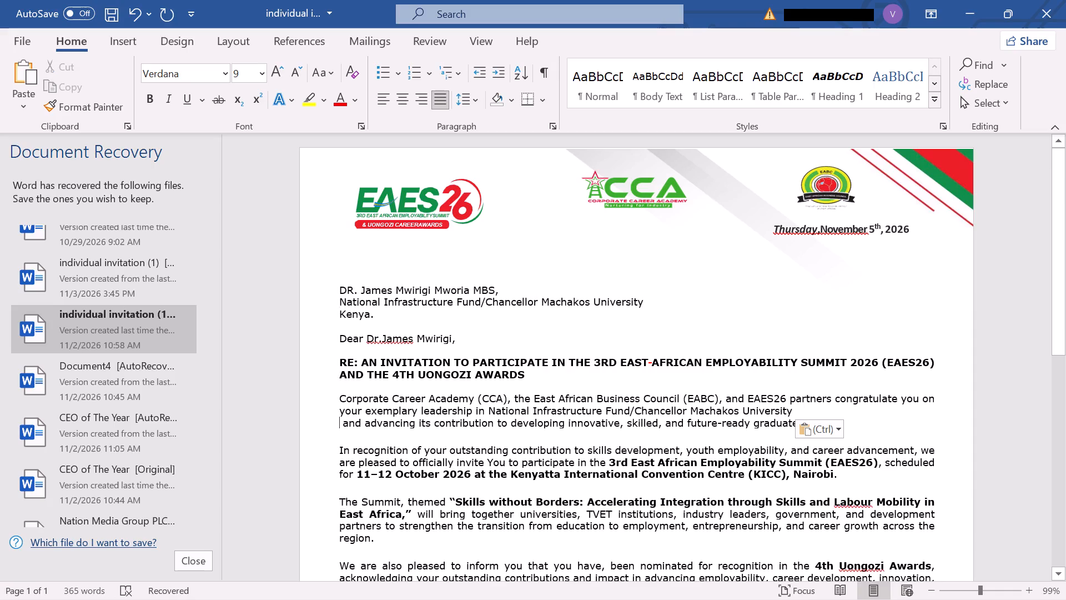
key("BackSpace")
key("Right")
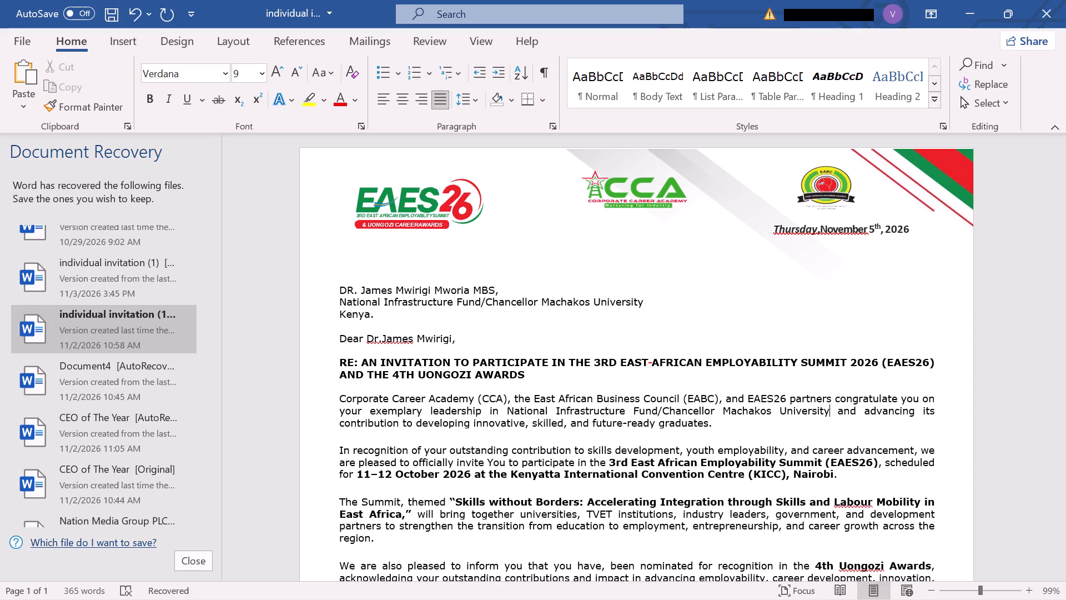
key("BackSpace")
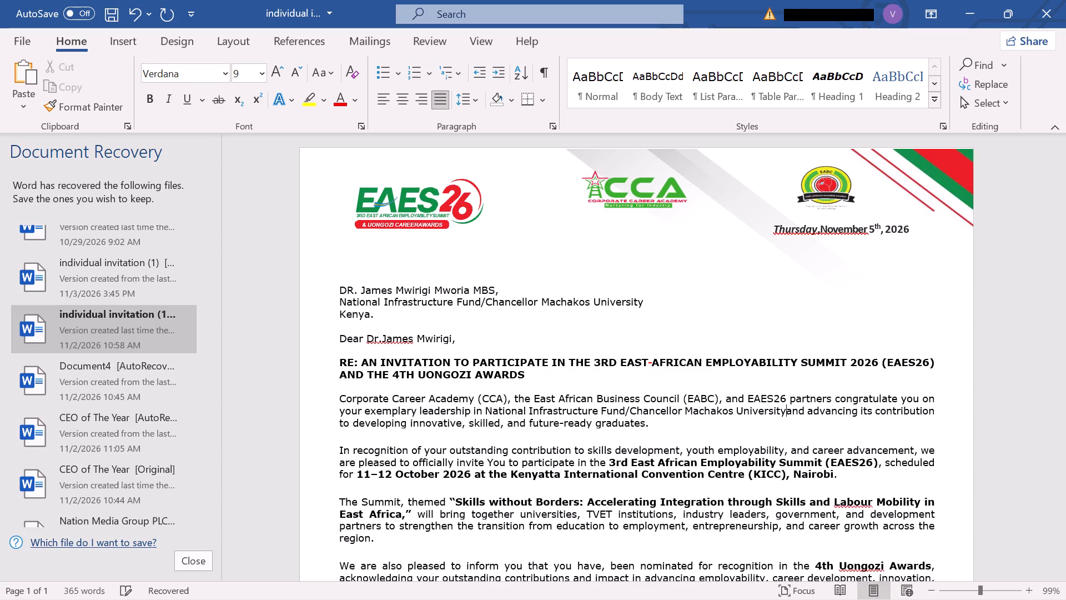
key("space")
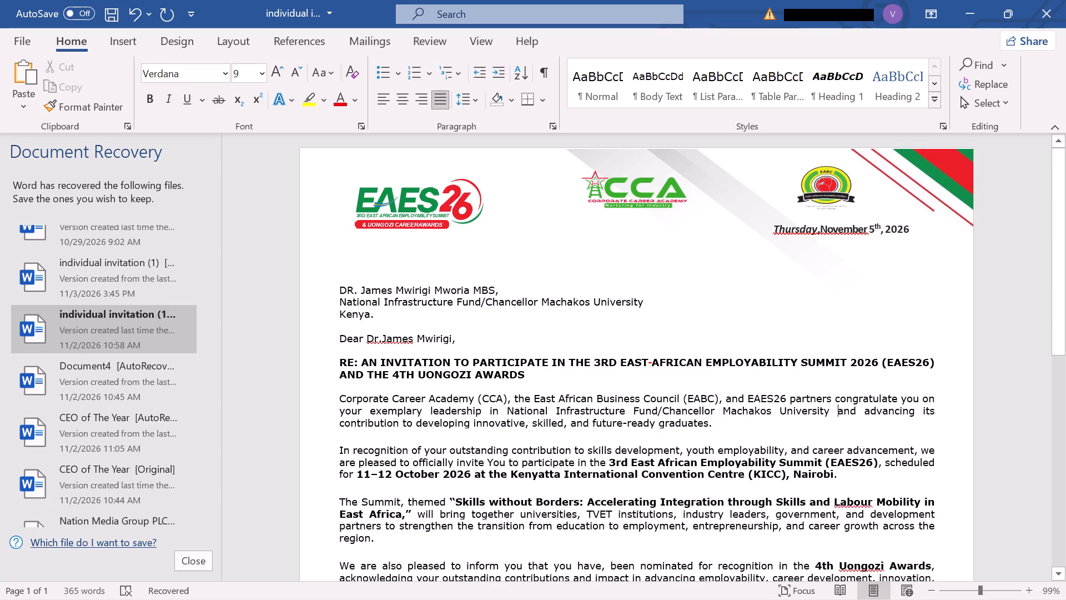
Ignore all spelling flags for "Labour" in the summit theme paragraph.
scroll(685, 510, "down", 2)
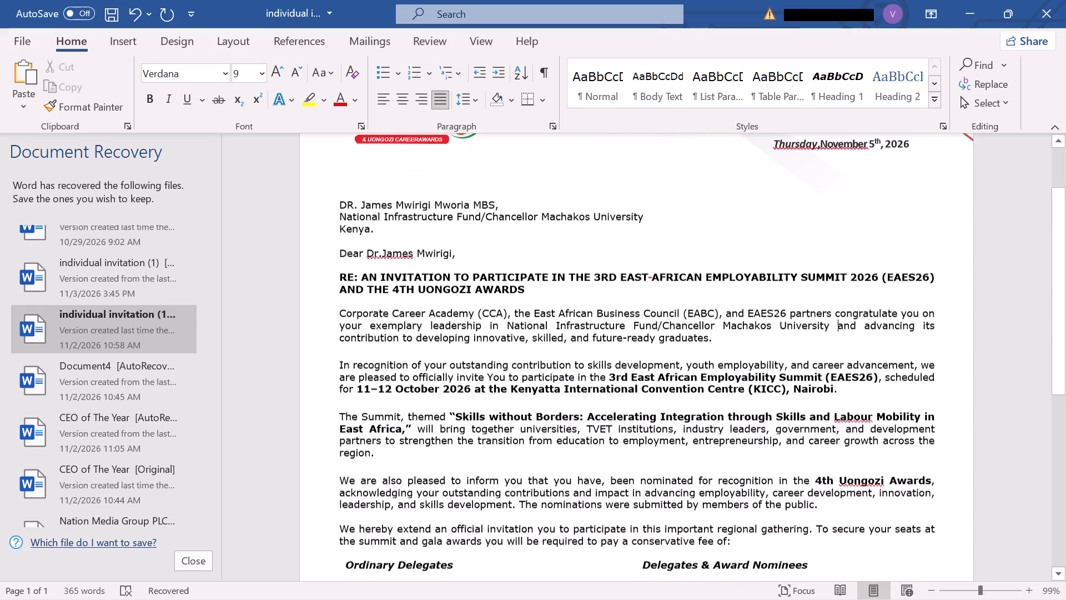
scroll(685, 510, "down", 1)
scroll(549, 442, "down", 1)
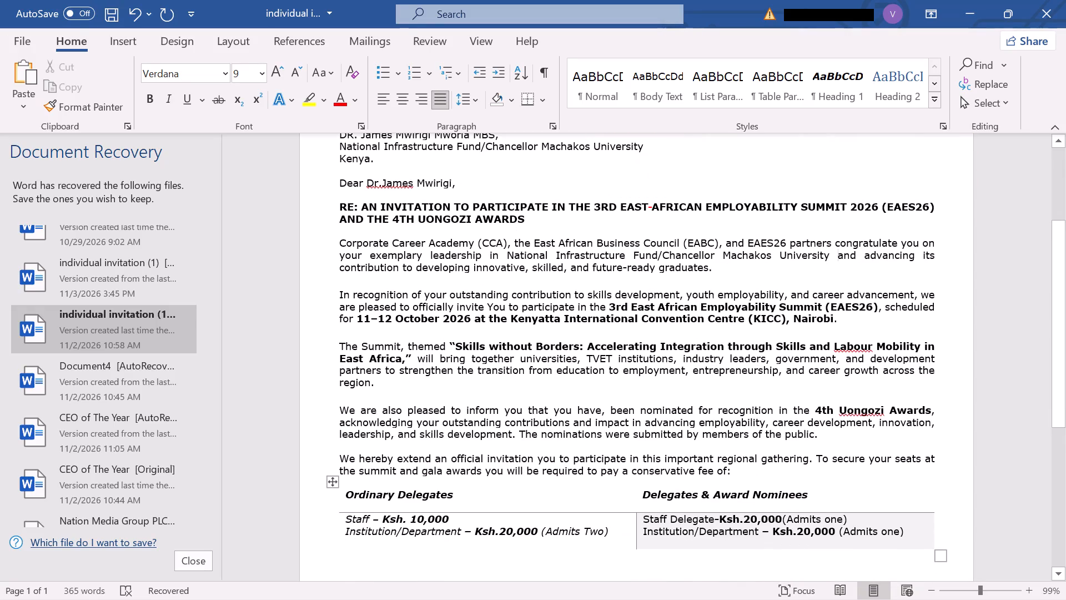
left_click(858, 349)
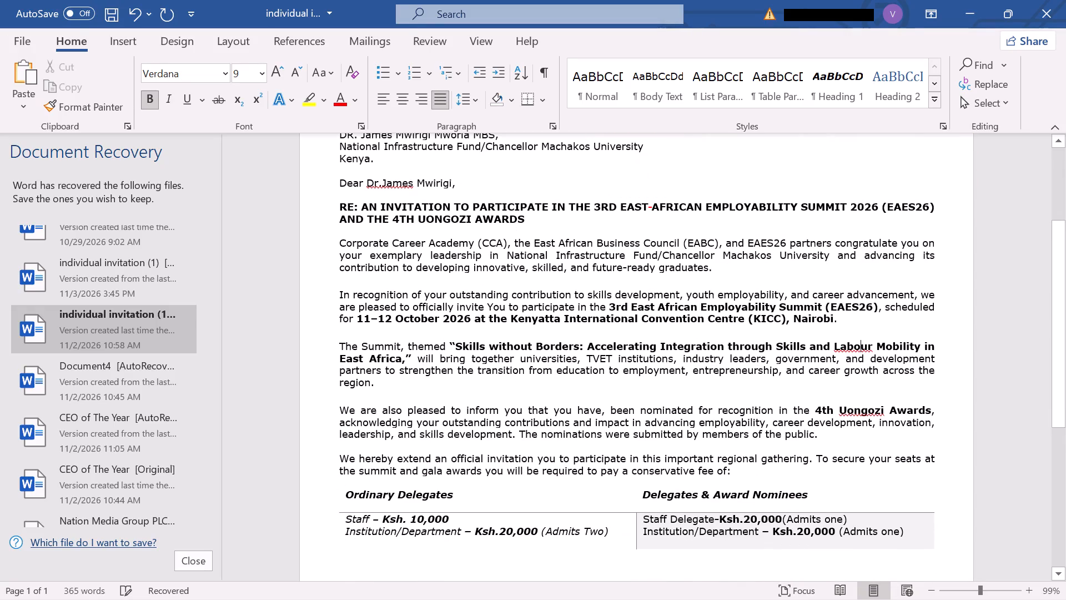
right_click(858, 349)
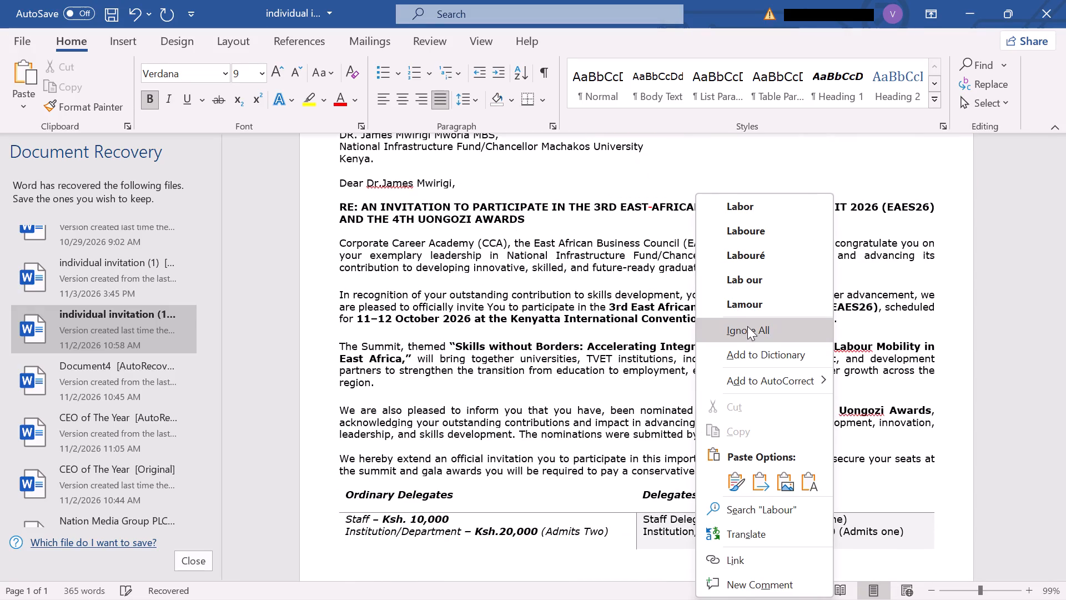
left_click(749, 327)
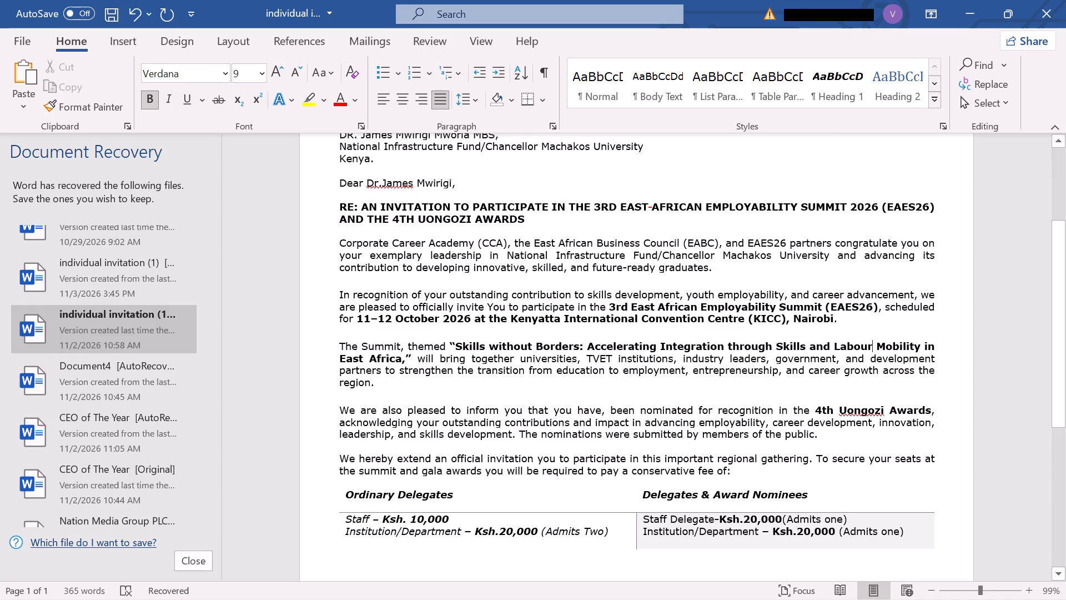
Ignore all spelling flags for "Uongozi" in the award nomination paragraph.
left_click(864, 413)
right_click(864, 413)
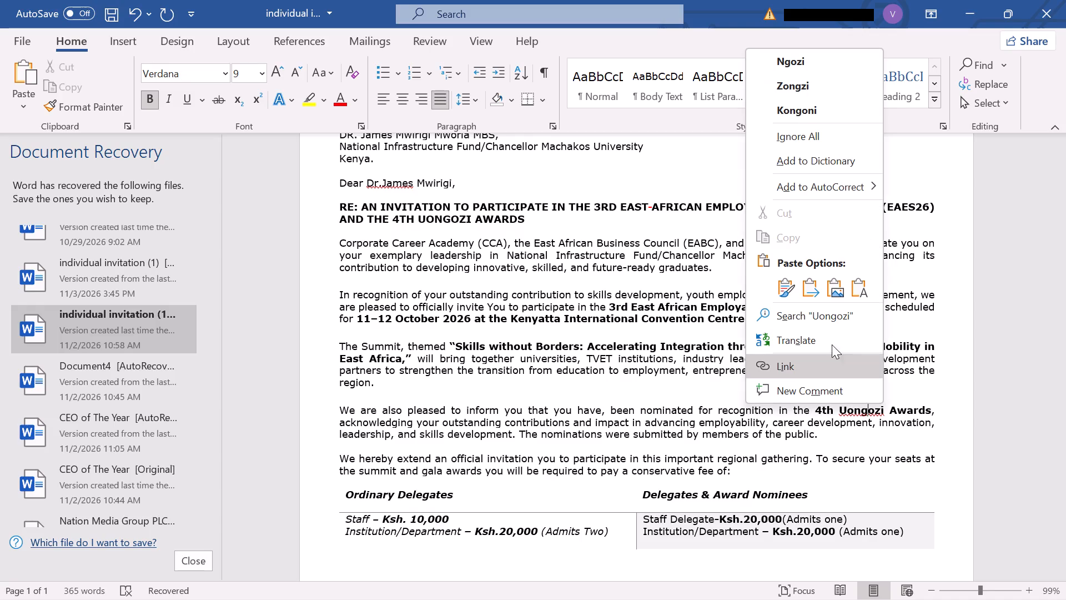
left_click(819, 135)
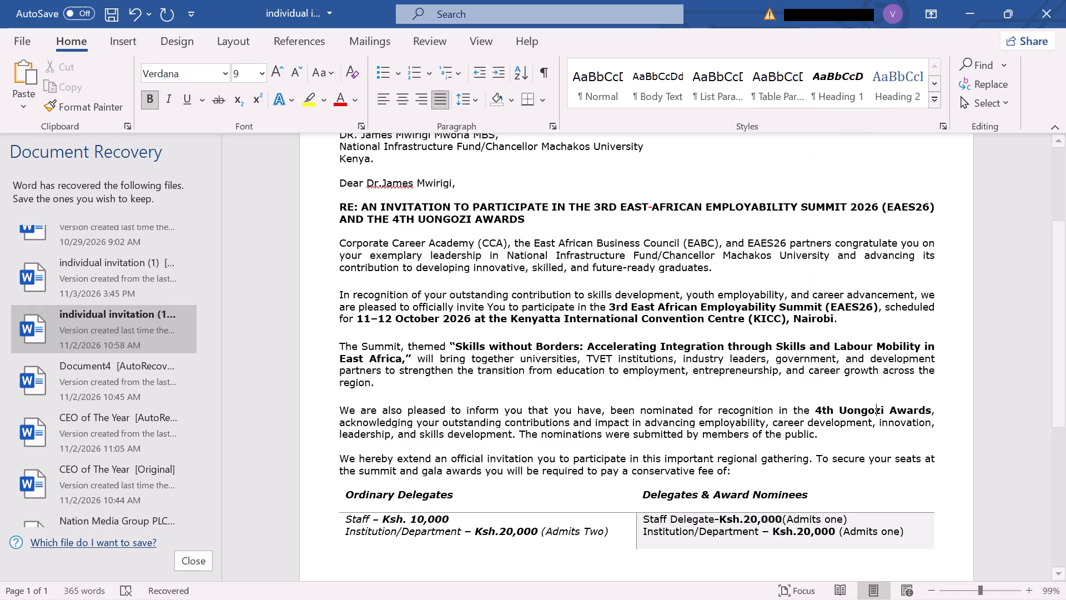
left_click(819, 135)
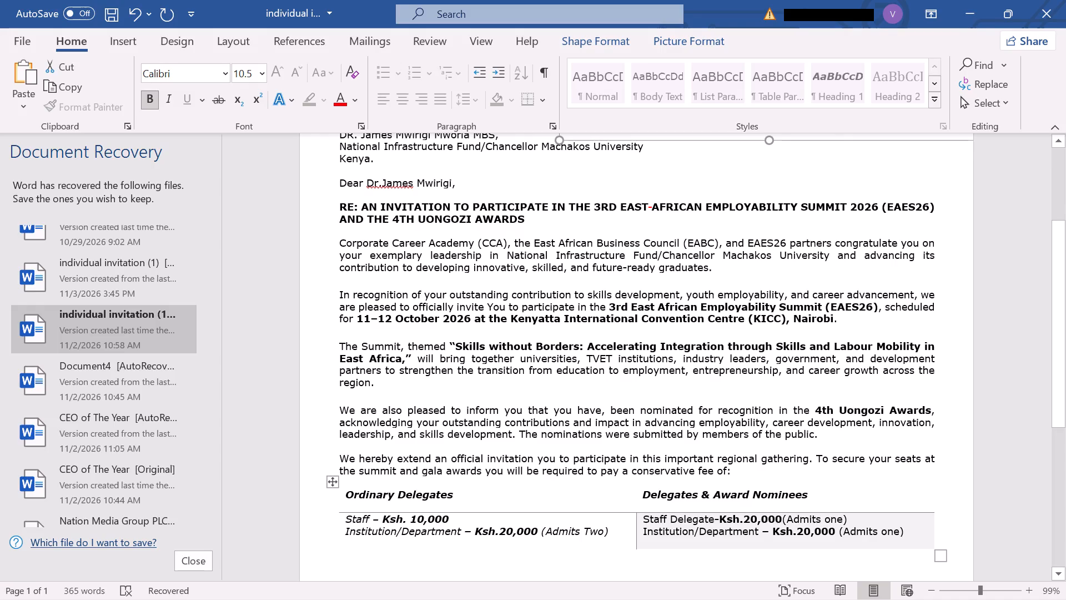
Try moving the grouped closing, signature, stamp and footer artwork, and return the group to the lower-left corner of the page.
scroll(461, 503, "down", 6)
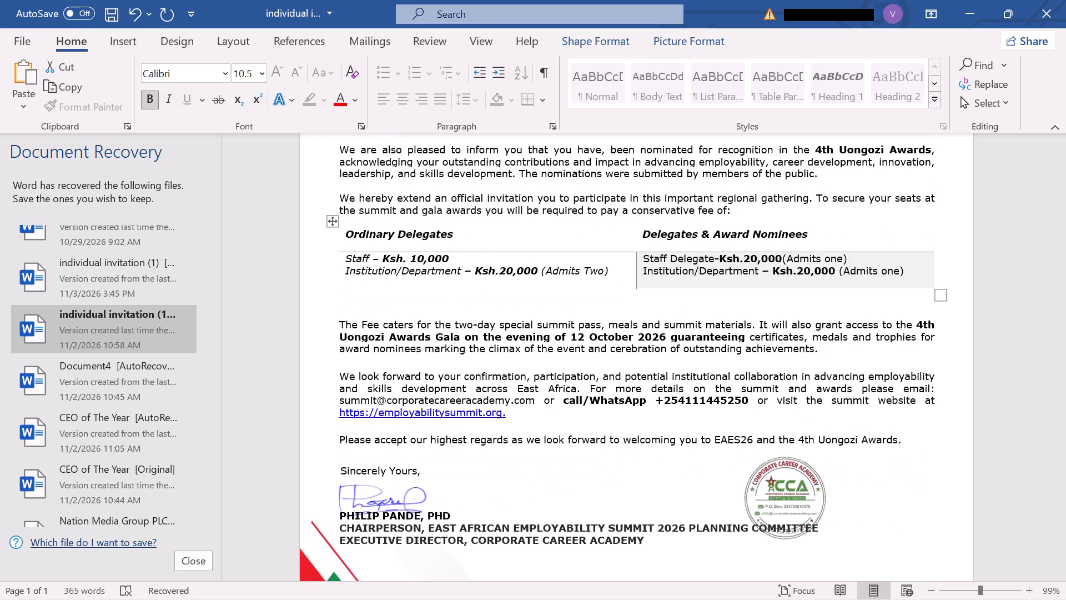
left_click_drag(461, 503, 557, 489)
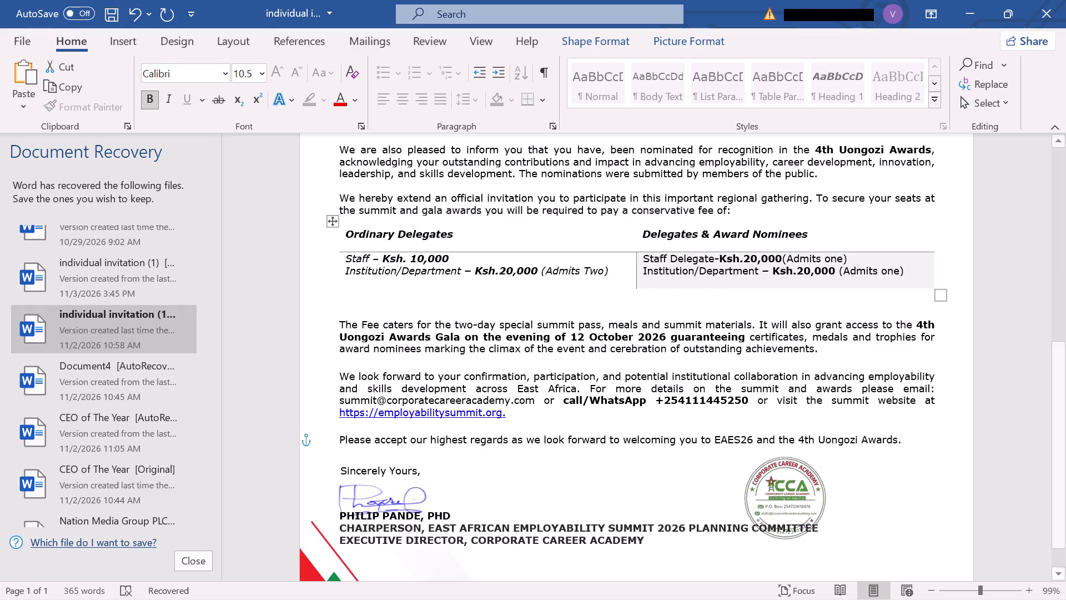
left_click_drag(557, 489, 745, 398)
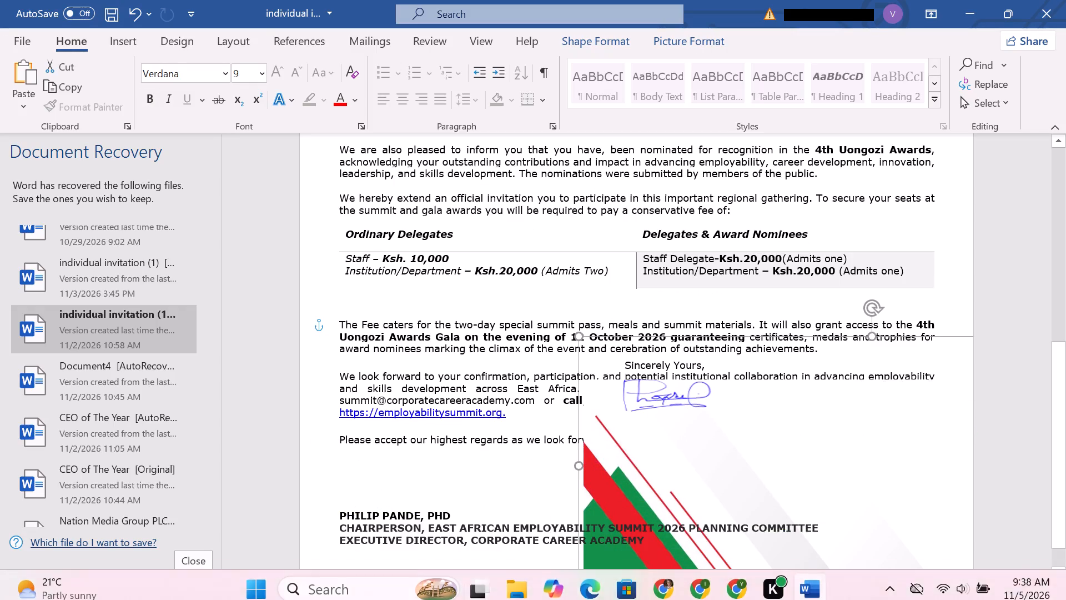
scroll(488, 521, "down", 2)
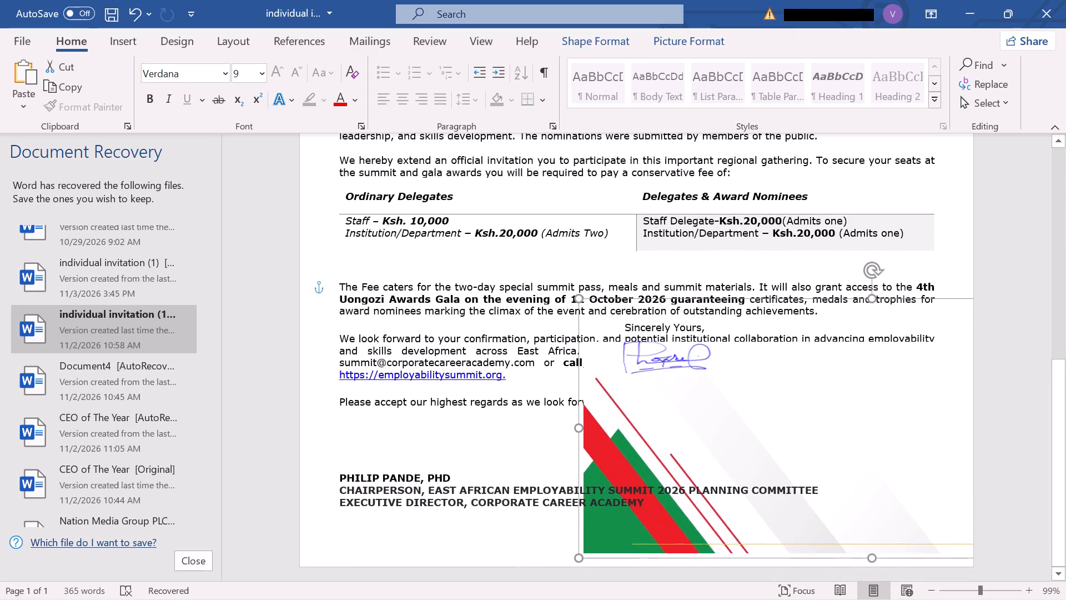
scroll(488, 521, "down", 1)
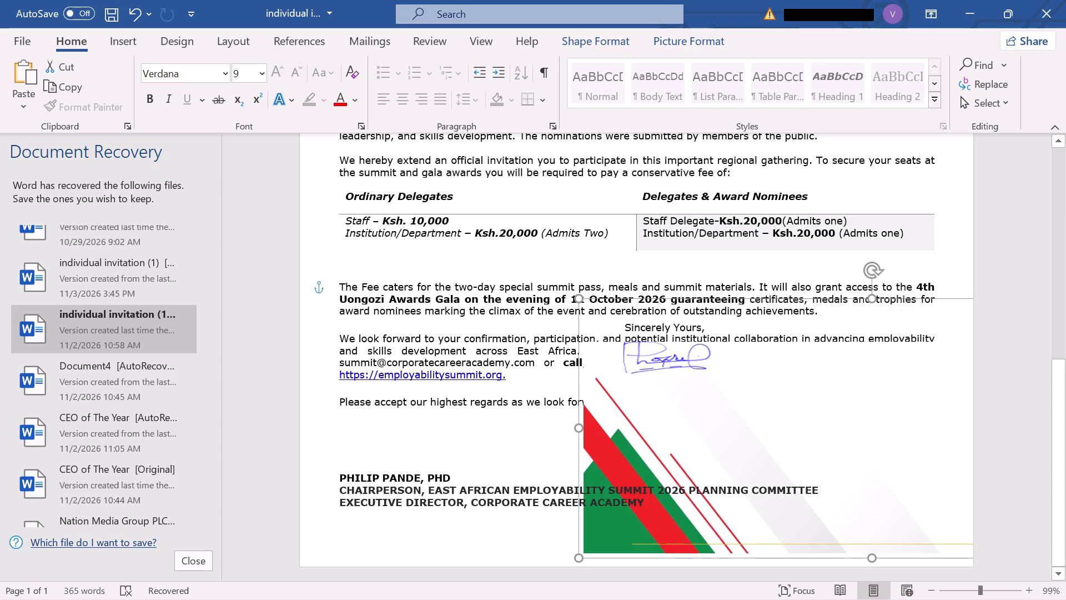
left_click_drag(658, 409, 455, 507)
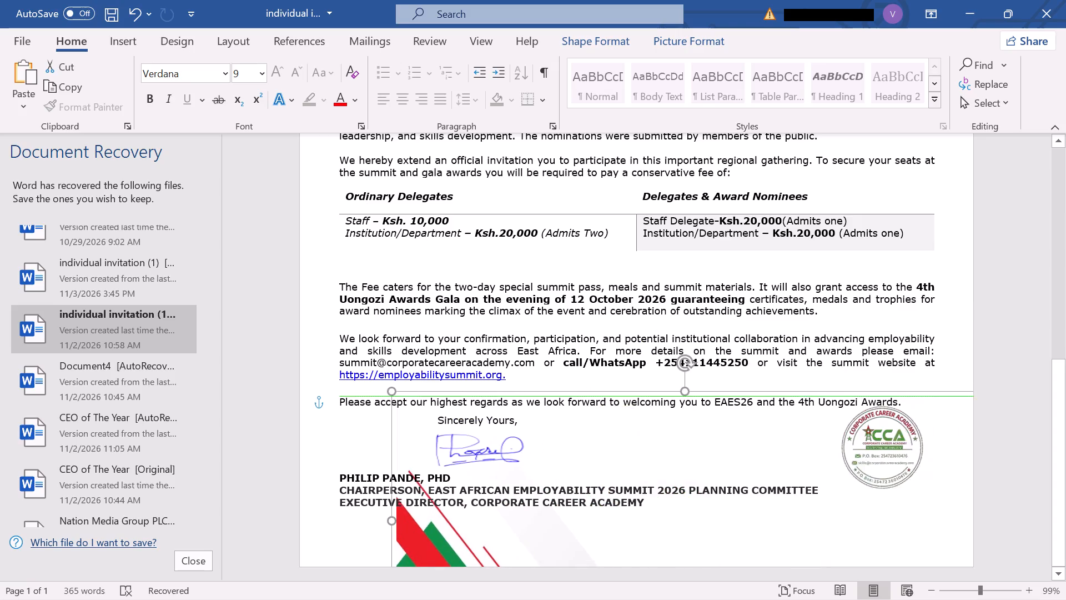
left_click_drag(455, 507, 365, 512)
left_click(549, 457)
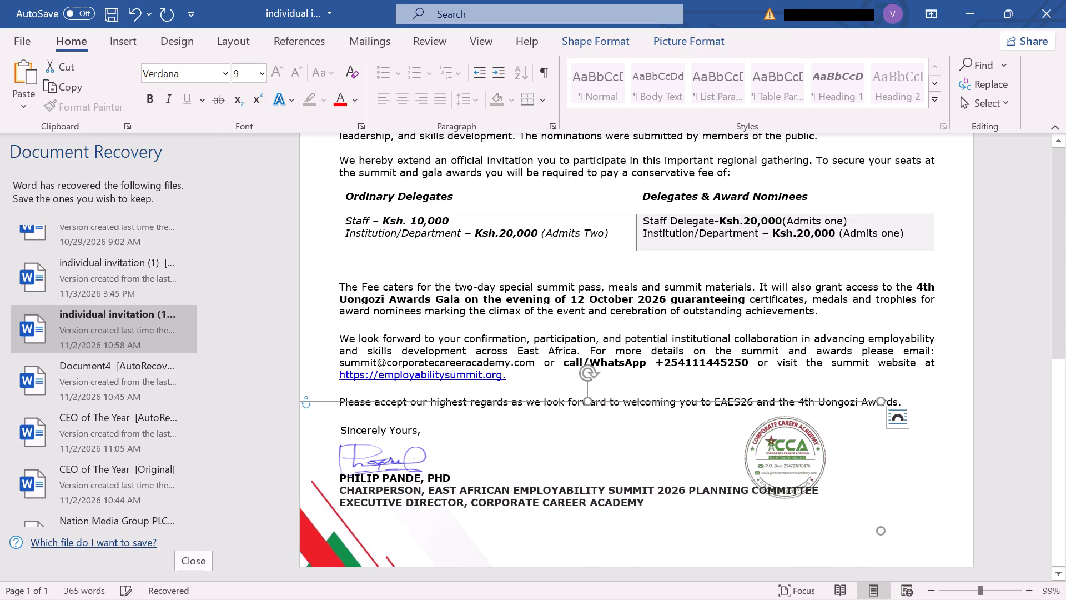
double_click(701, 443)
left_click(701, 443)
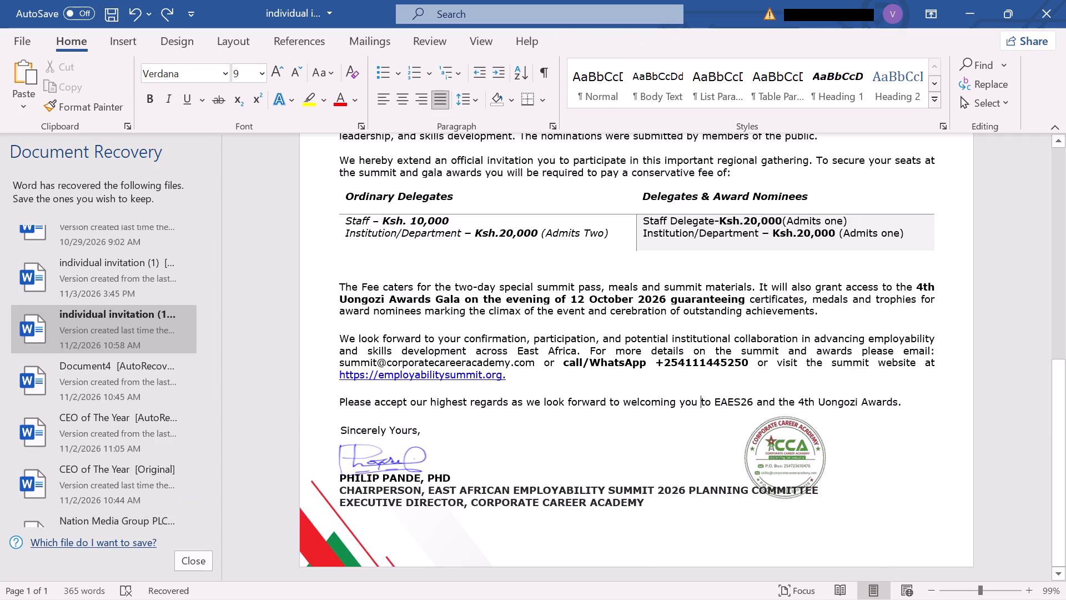
Move the round Corporate Career Academy stamp rightwards within its group so that it clears the end of the chairperson title line.
left_click(785, 455)
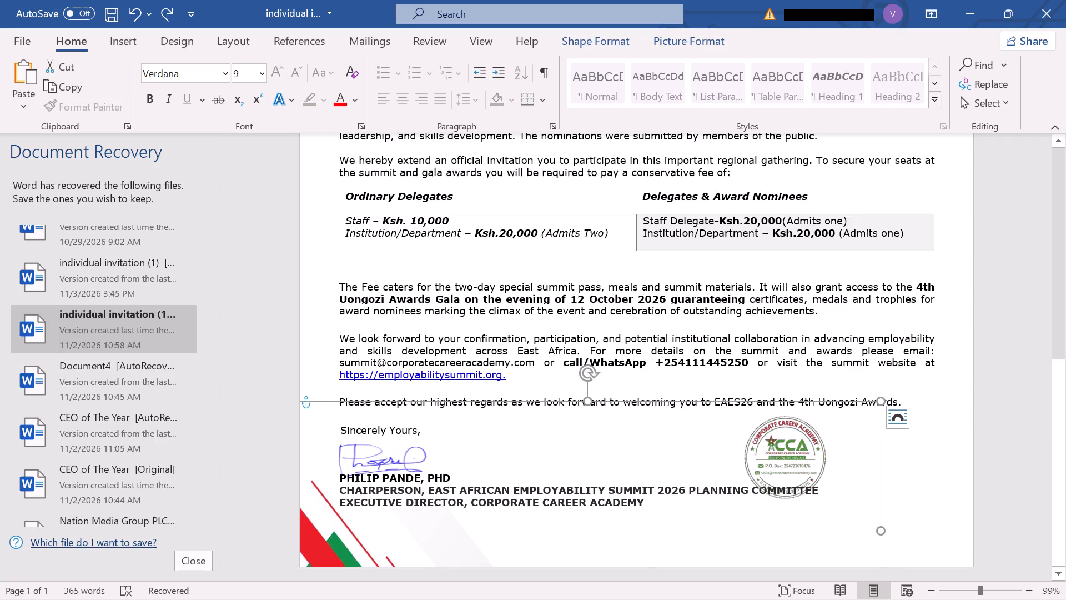
double_click(785, 455)
left_click_drag(785, 455, 811, 453)
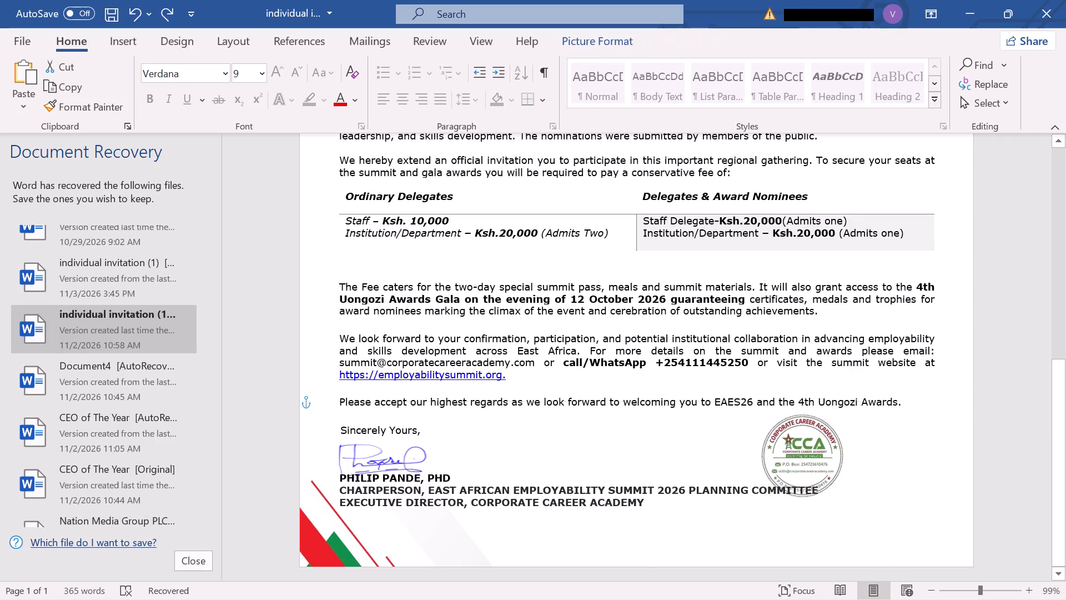
left_click_drag(811, 453, 874, 454)
left_click(874, 454)
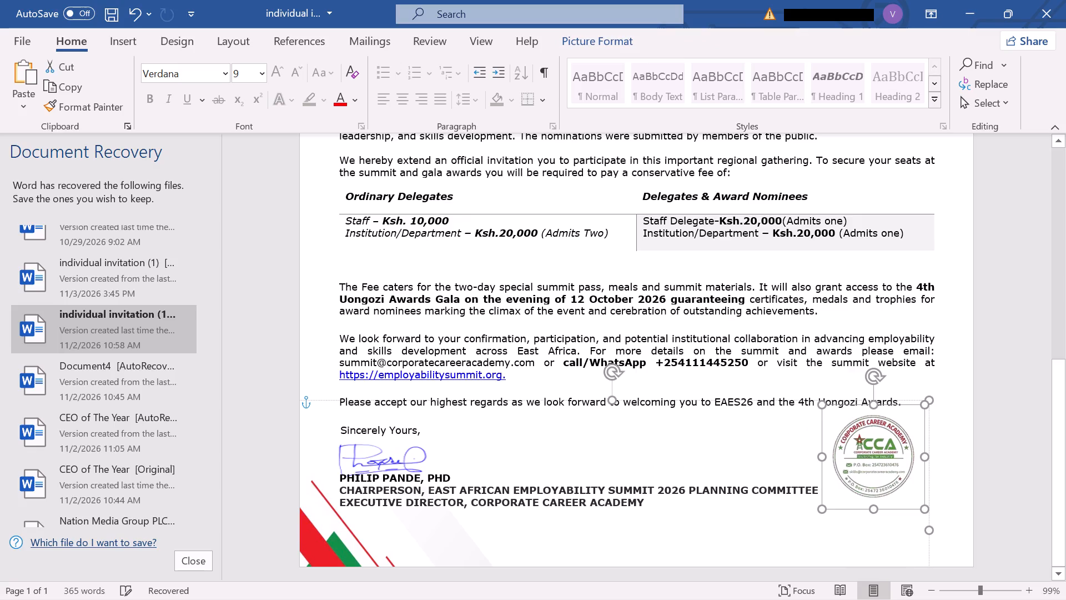
left_click(751, 458)
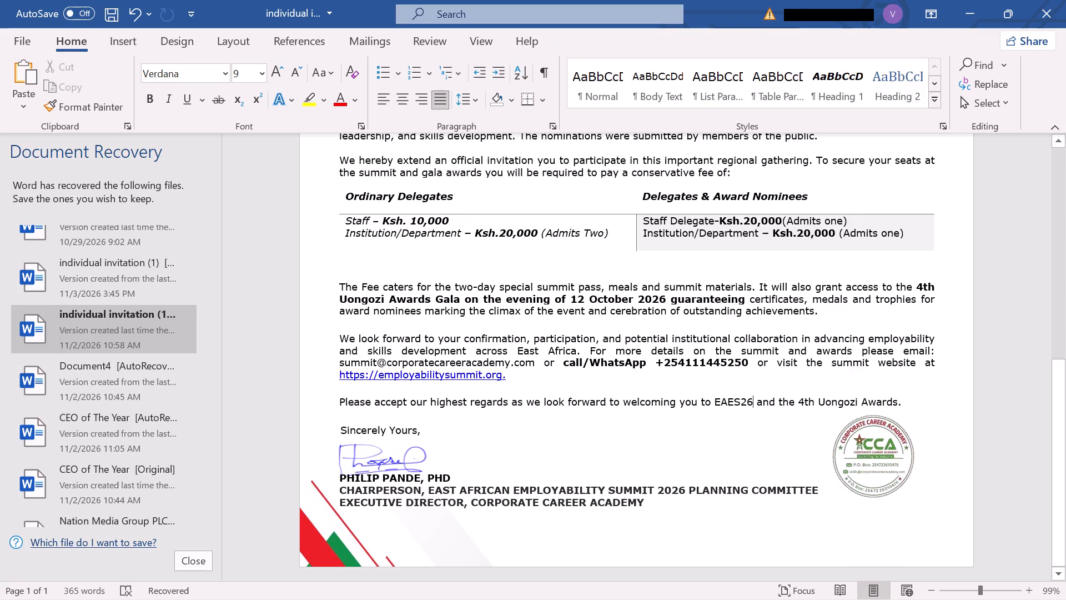
Nudge the handwritten signature slightly up and to the right so it sits between "Sincerely Yours," and the signatory's name.
double_click(369, 459)
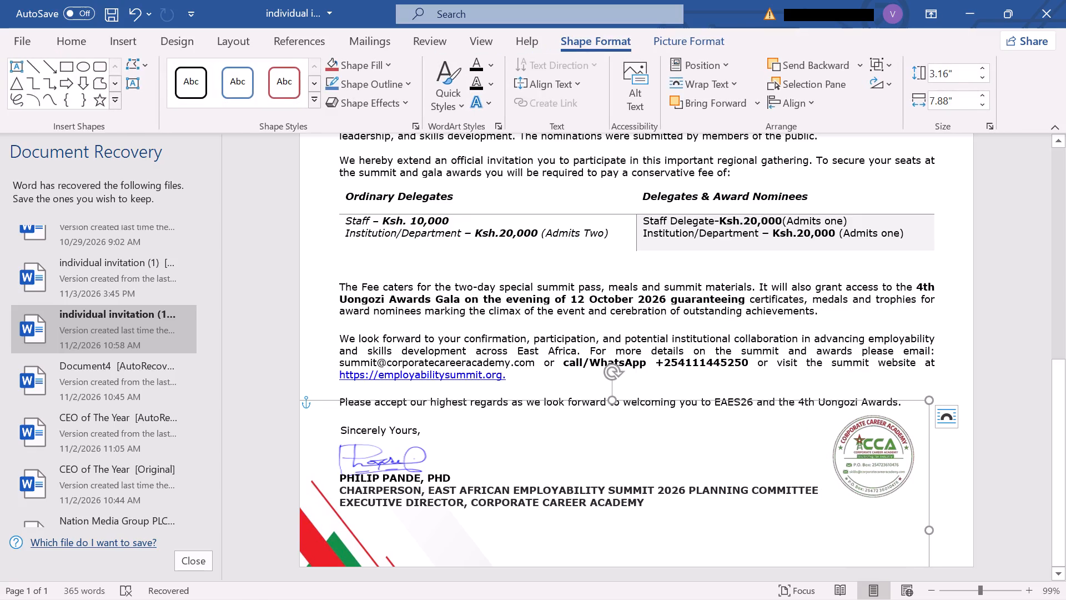
double_click(369, 459)
left_click_drag(369, 459, 374, 448)
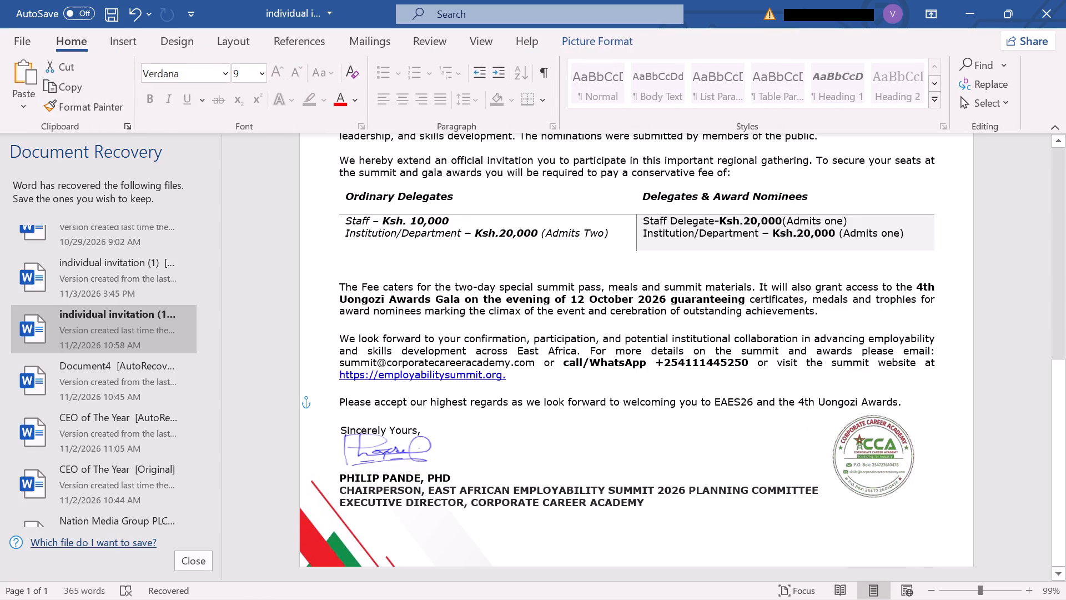
left_click_drag(374, 448, 374, 454)
double_click(374, 454)
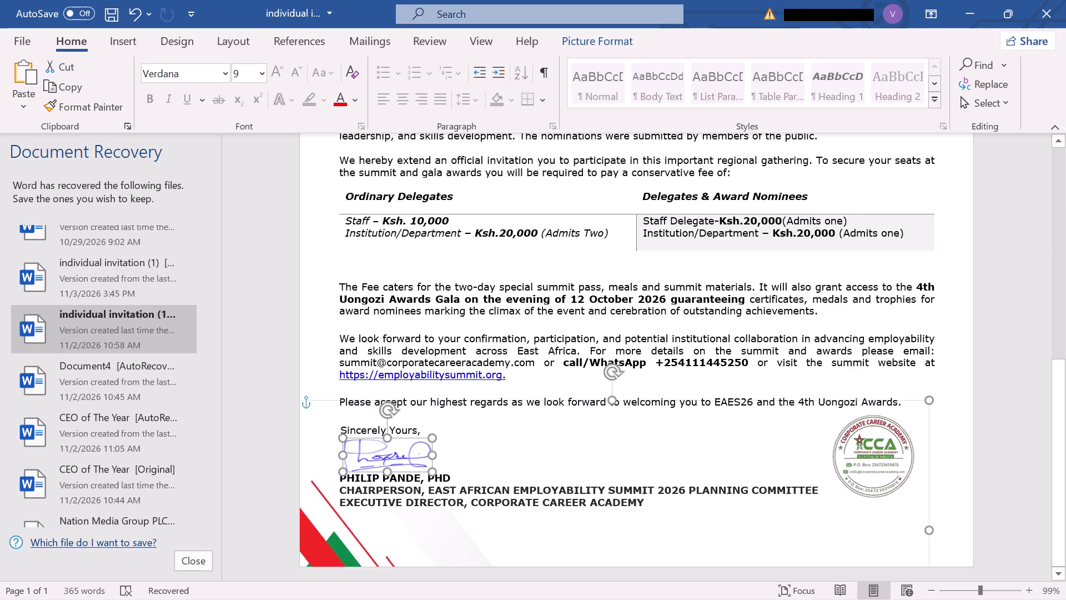
double_click(539, 406)
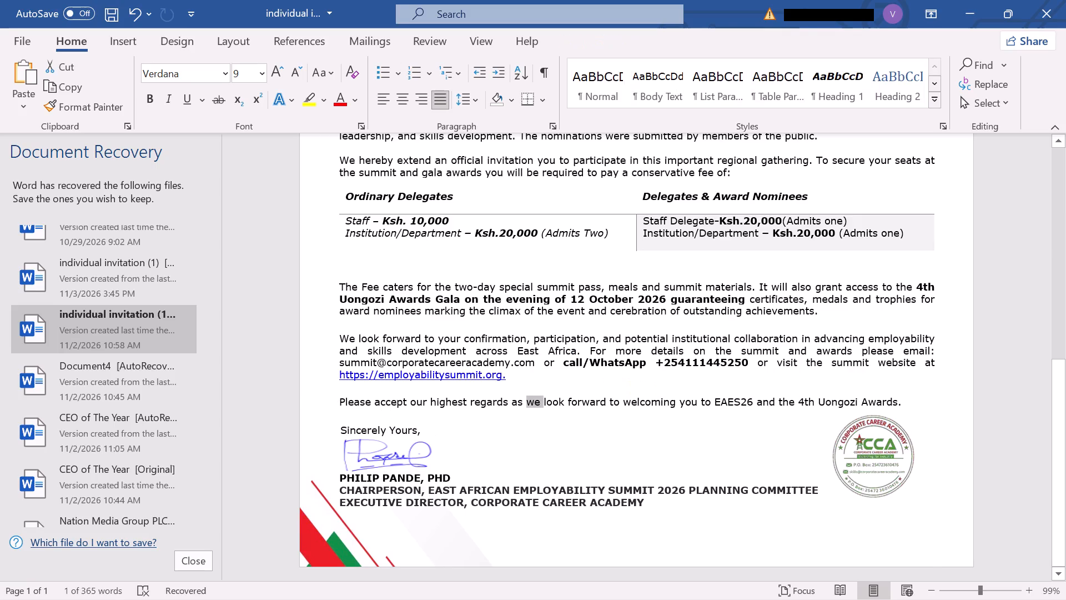
left_click(751, 507)
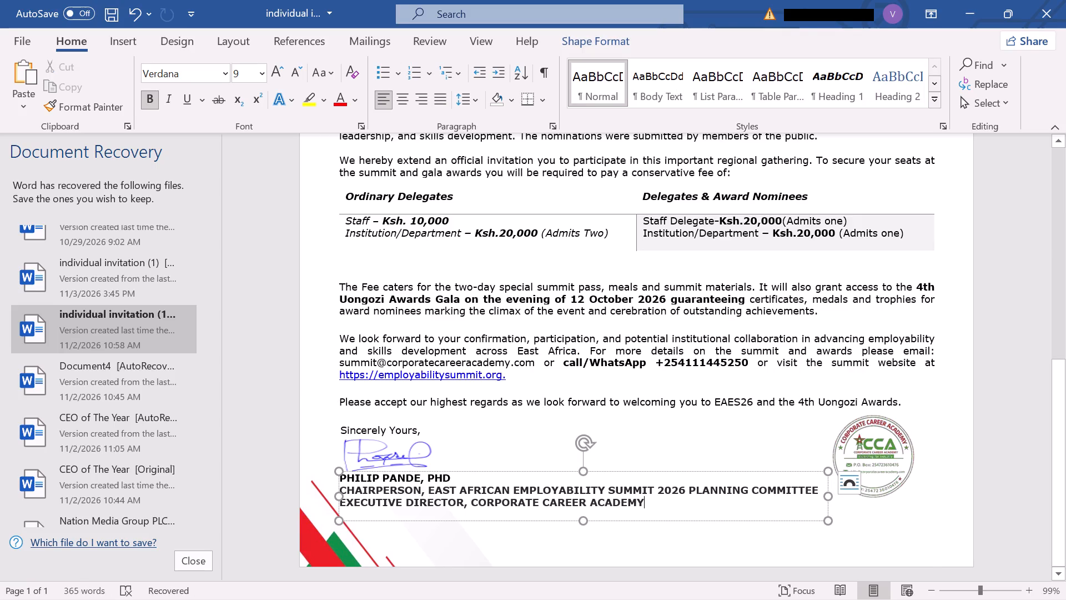
left_click(887, 531)
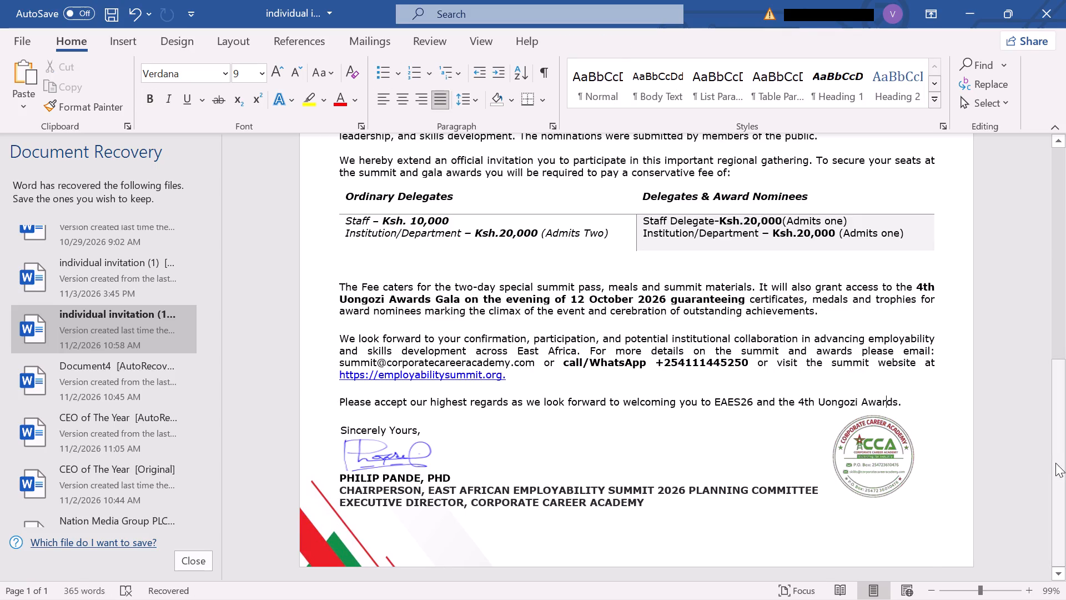
Correct the spacing in the letter's date line by accepting the suggestion "Thursday, November".
left_click_drag(1055, 463, 1032, 257)
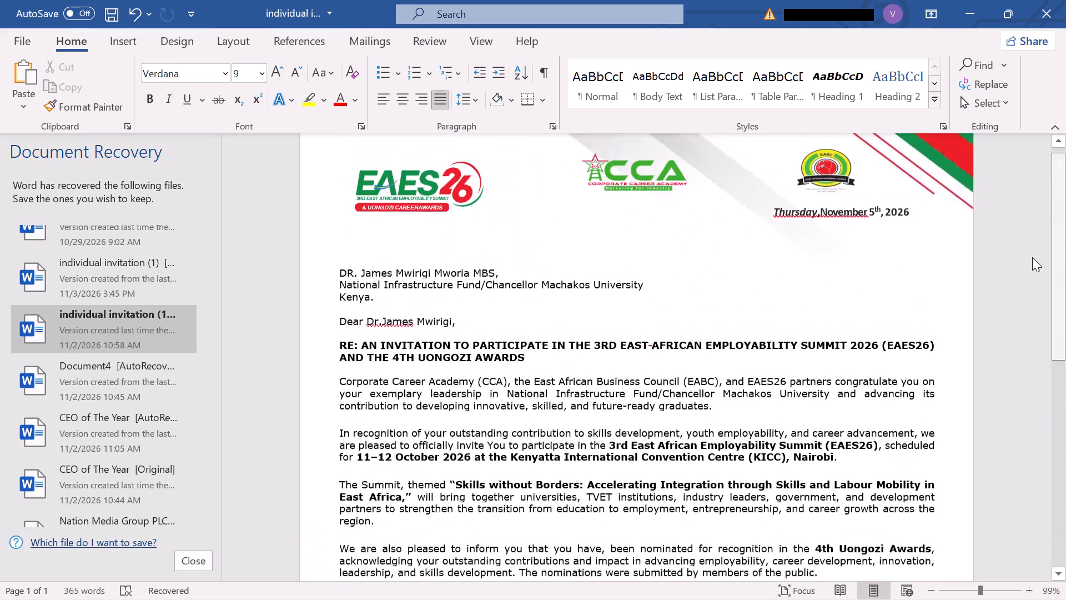
left_click_drag(1032, 257, 1038, 194)
left_click(823, 232)
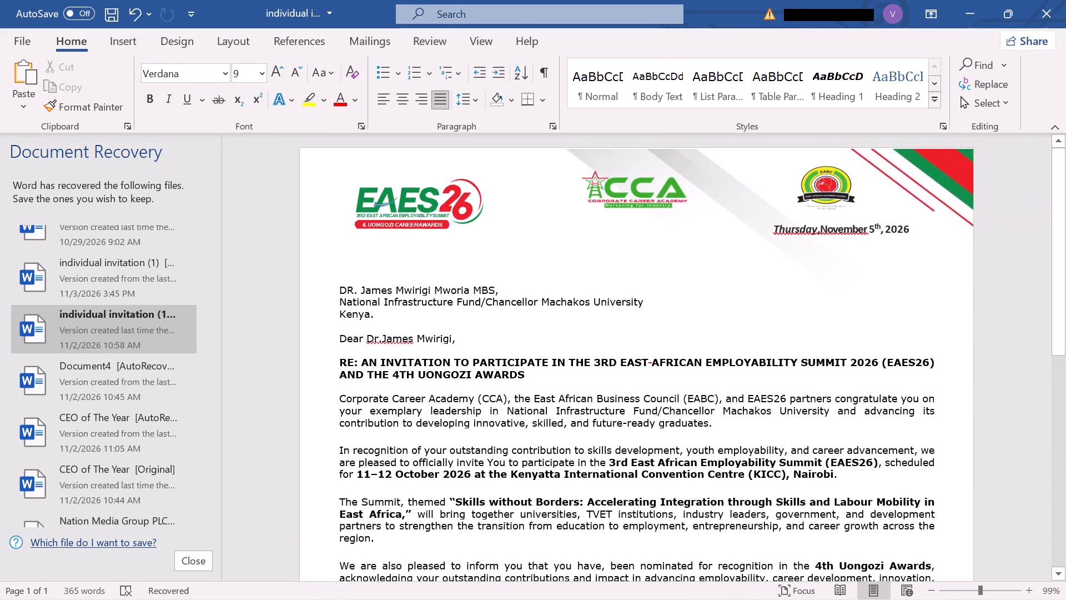
right_click(823, 232)
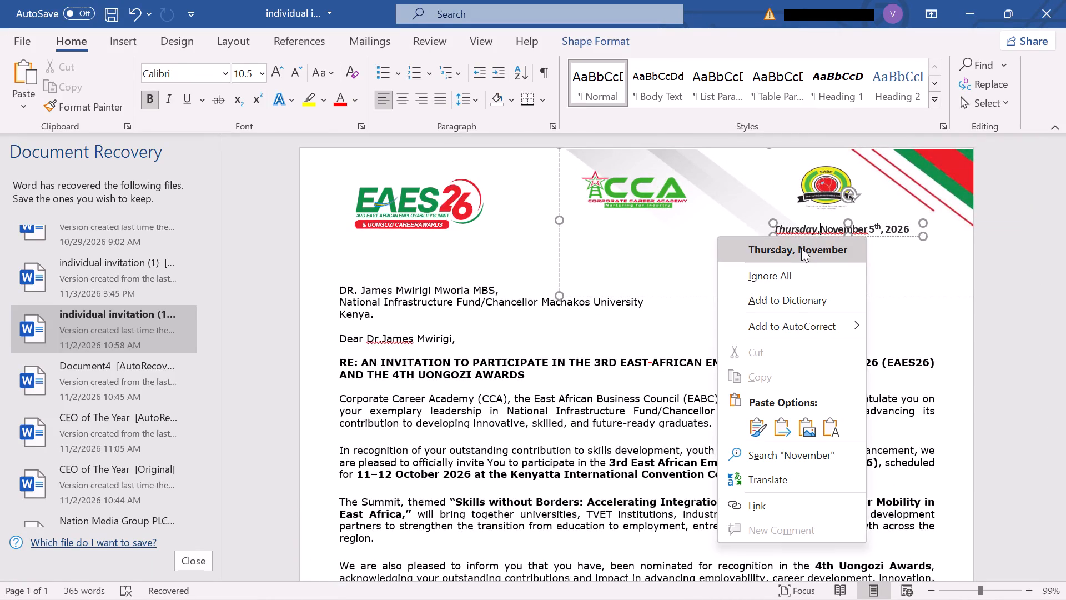
left_click(801, 249)
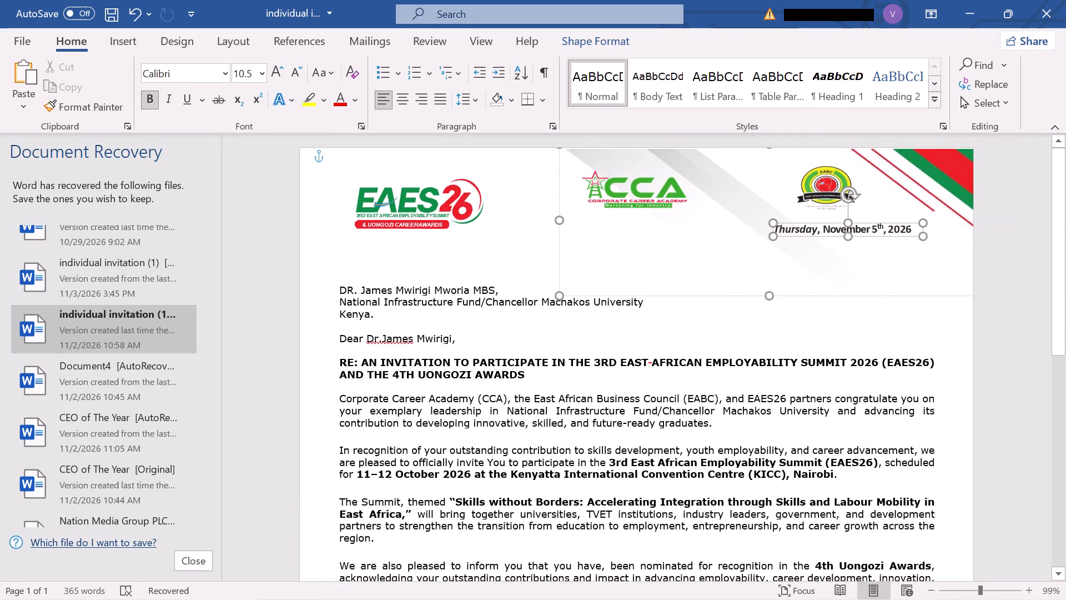
left_click(1020, 267)
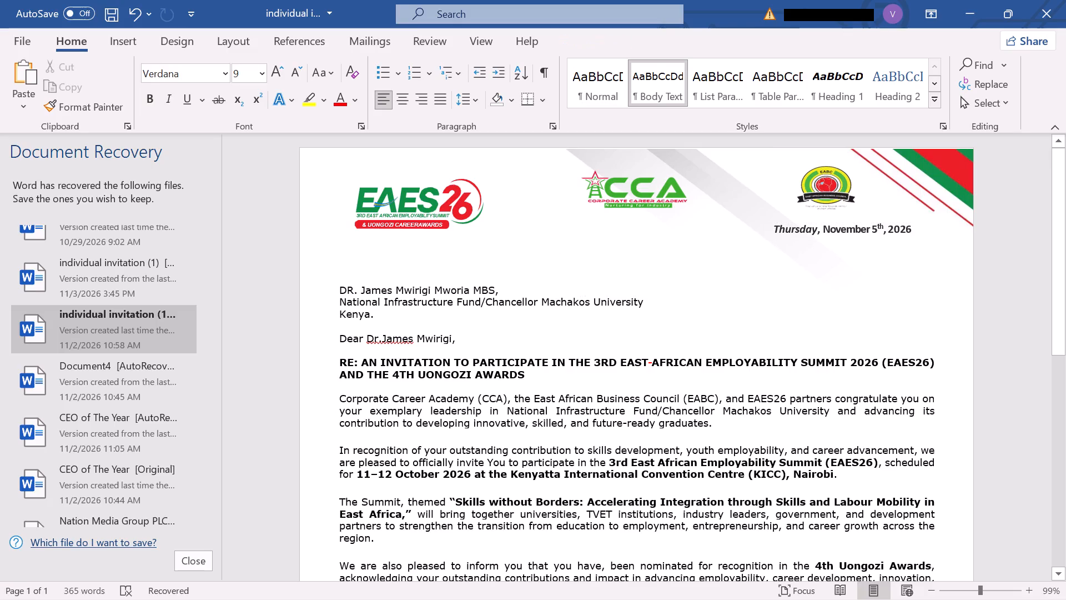
Insert a space between "Dr." and the recipient's first name in the salutation.
left_click(383, 344)
key("space")
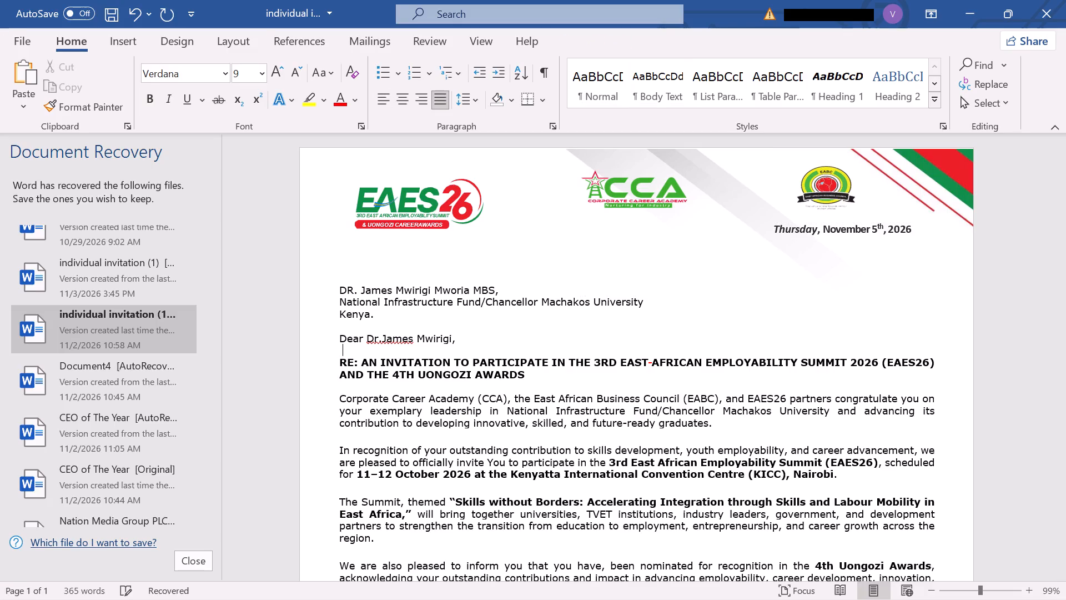
left_click(382, 342)
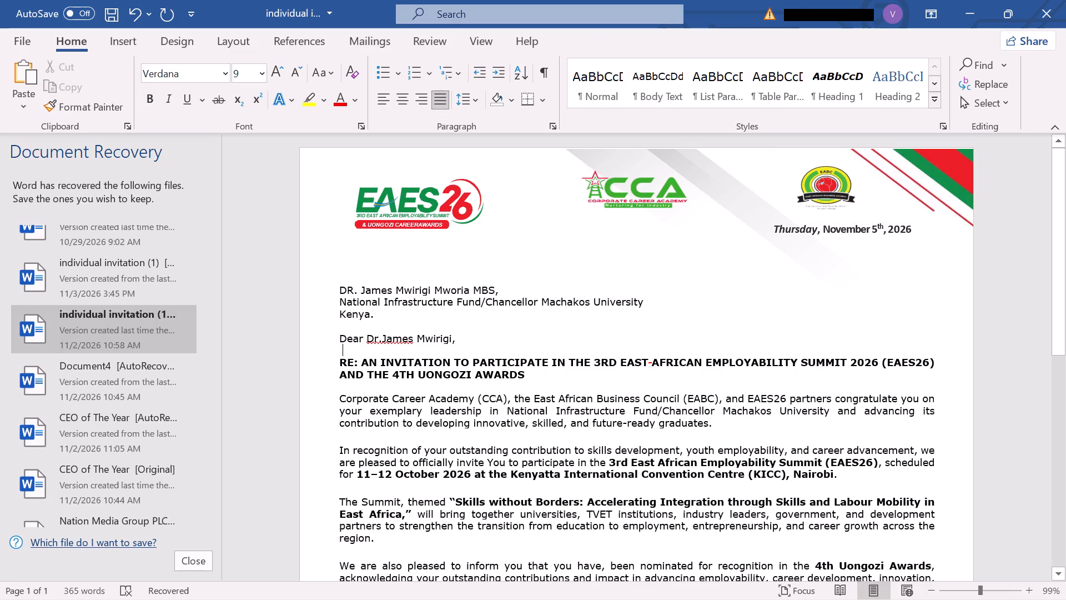
key("space")
Add a comma after "Machakos University" in the recipient's address block.
left_click(645, 302)
key("comma")
Start saving a copy of the letter in the Downloads folder, named "National Infrastructure Fund/Chancellor Machakos University".
scroll(563, 337, "down", 2)
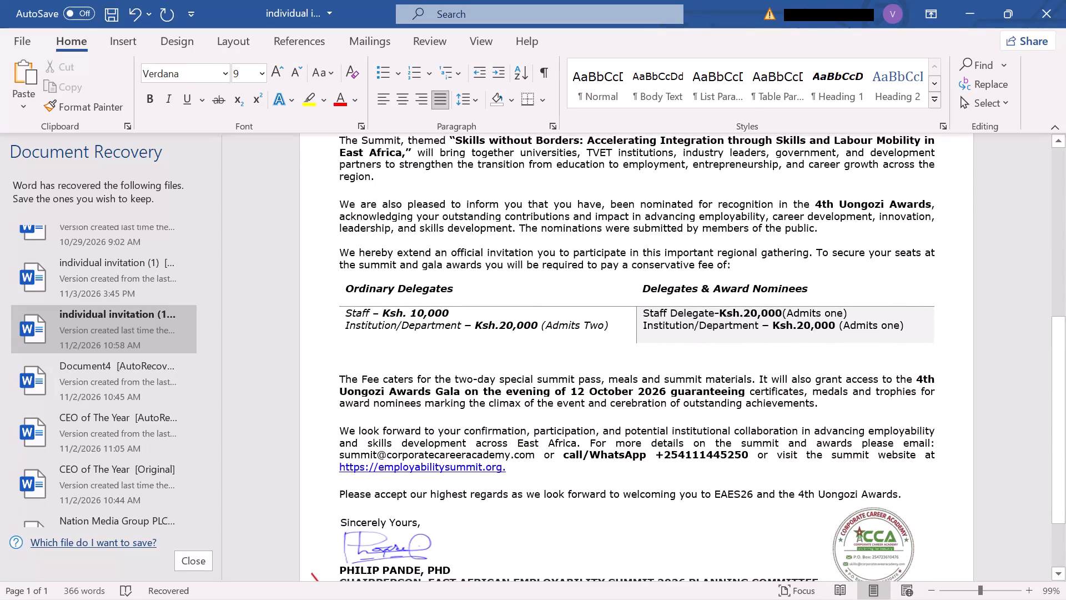
left_click(20, 39)
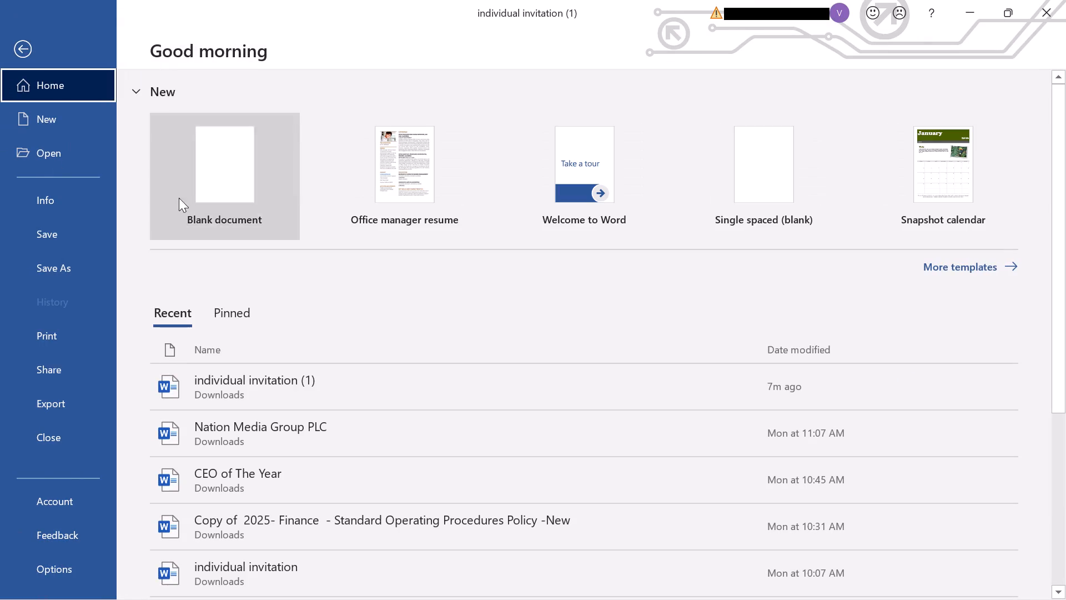
left_click(60, 264)
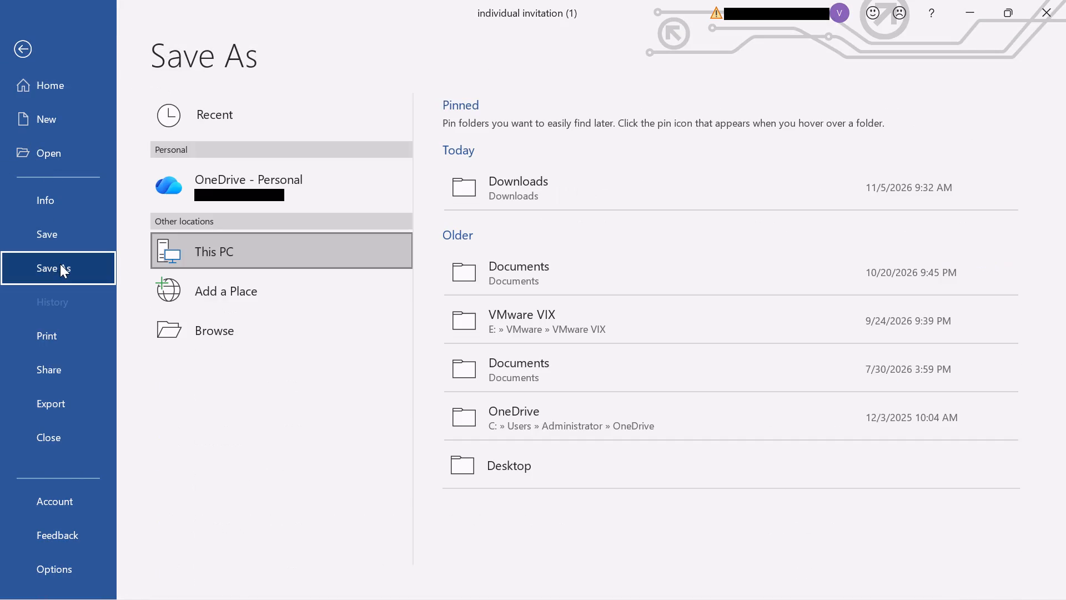
left_click(545, 197)
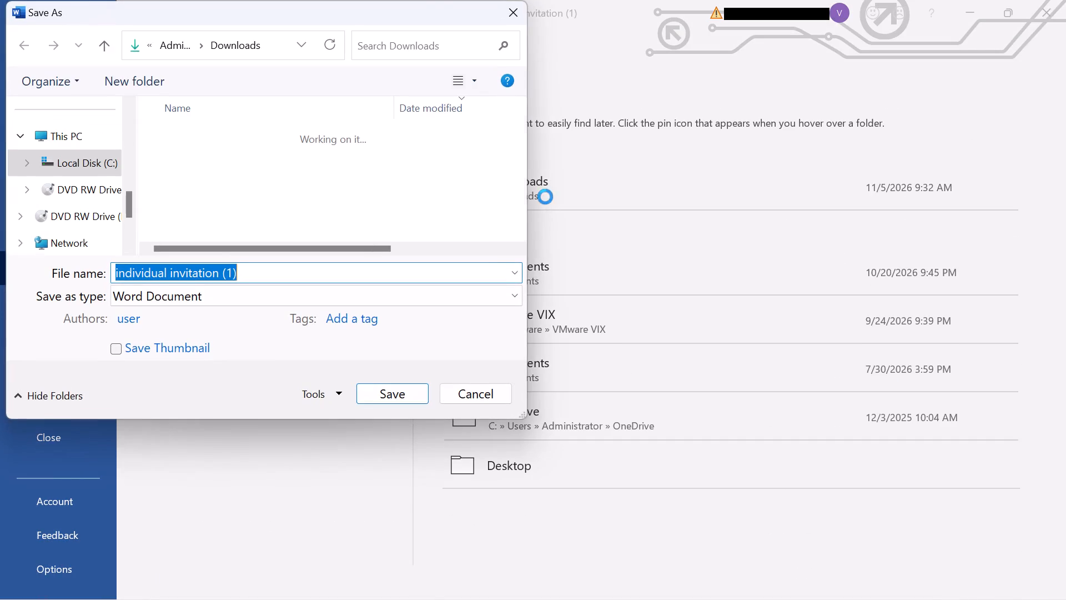
key("BackSpace")
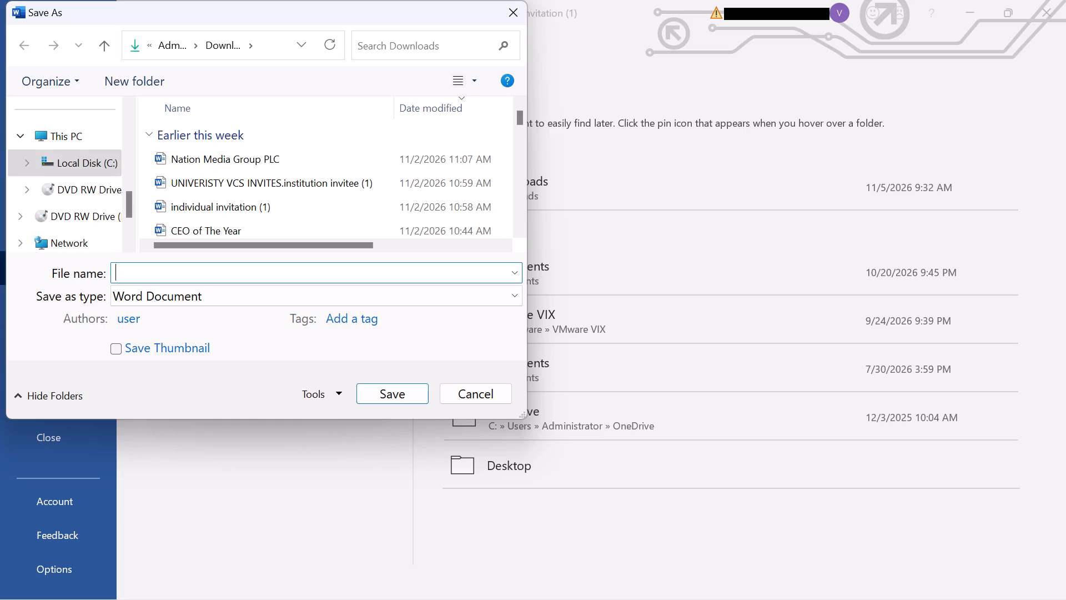
type("ational")
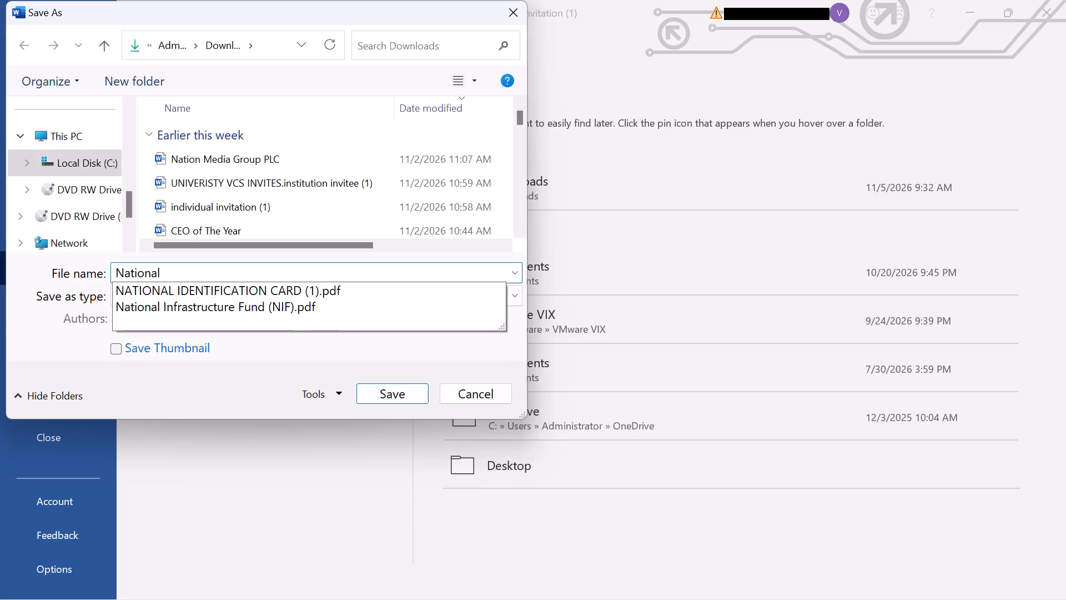
key("BackSpace")
key("BackSpace")
key("BackSpace")
key("BackSpace")
key("BackSpace")
key("BackSpace")
key("BackSpace")
key("BackSpace")
key("BackSpace")
key("BackSpace")
key("BackSpace")
key("BackSpace")
key("BackSpace")
key("BackSpace")
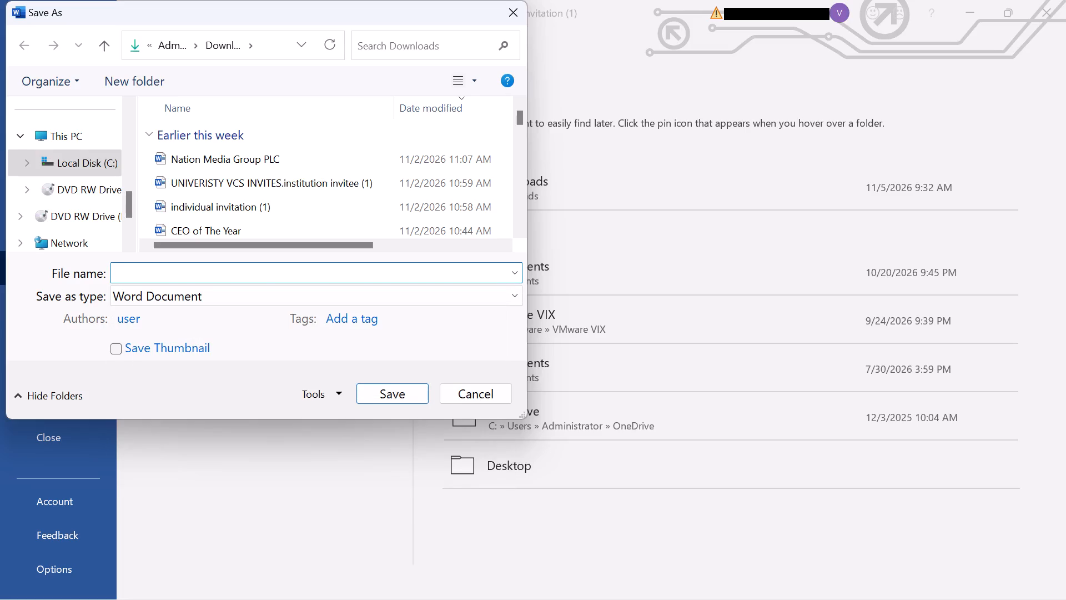
key("ctrl+v")
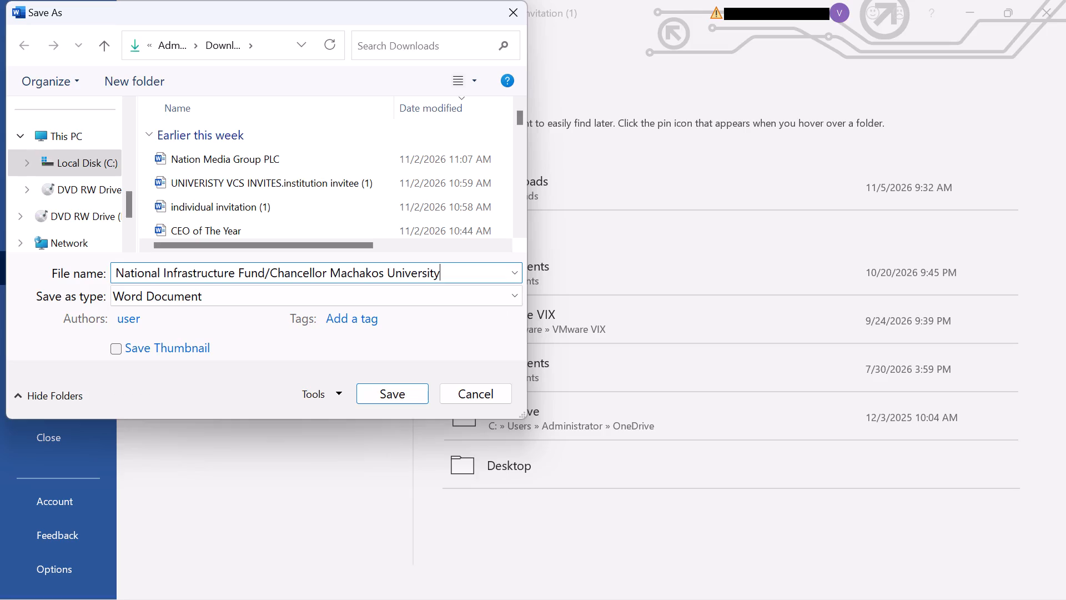
left_click(261, 270)
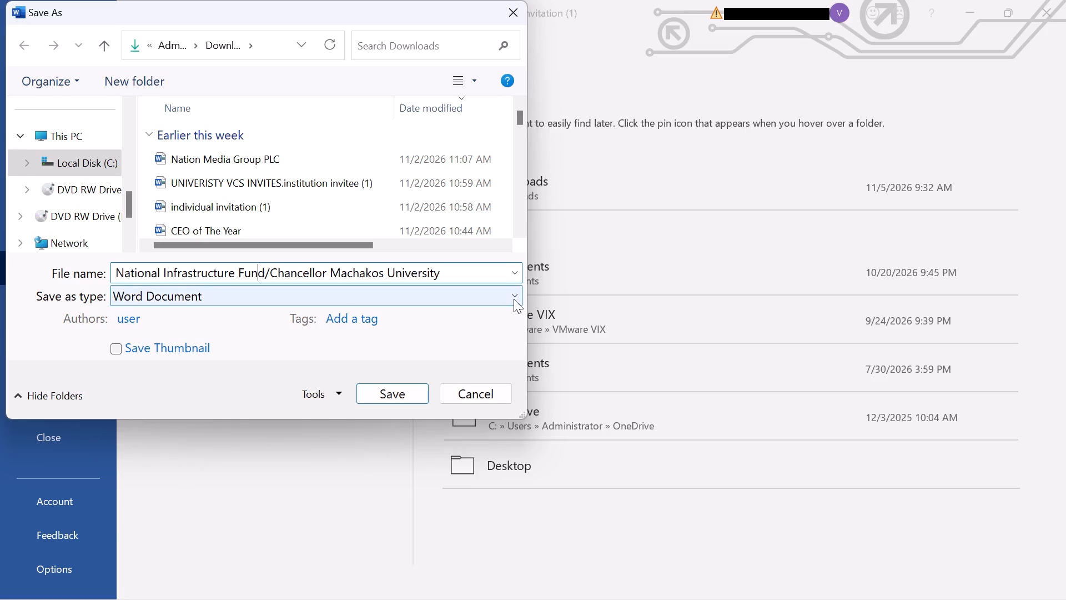
Set the copy's file type to PDF and try to save it.
left_click(514, 298)
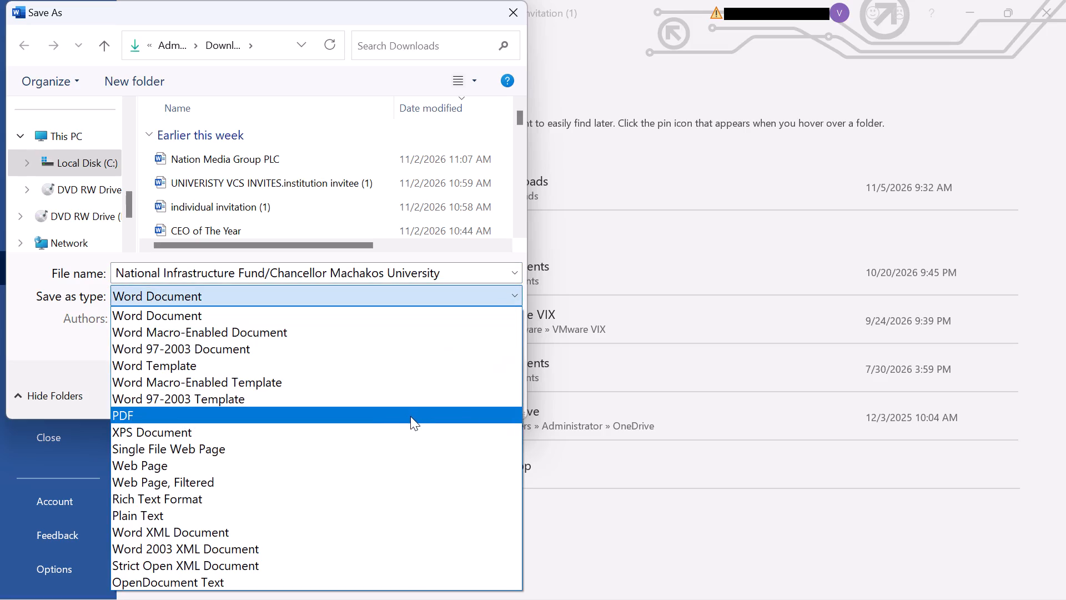
left_click(410, 416)
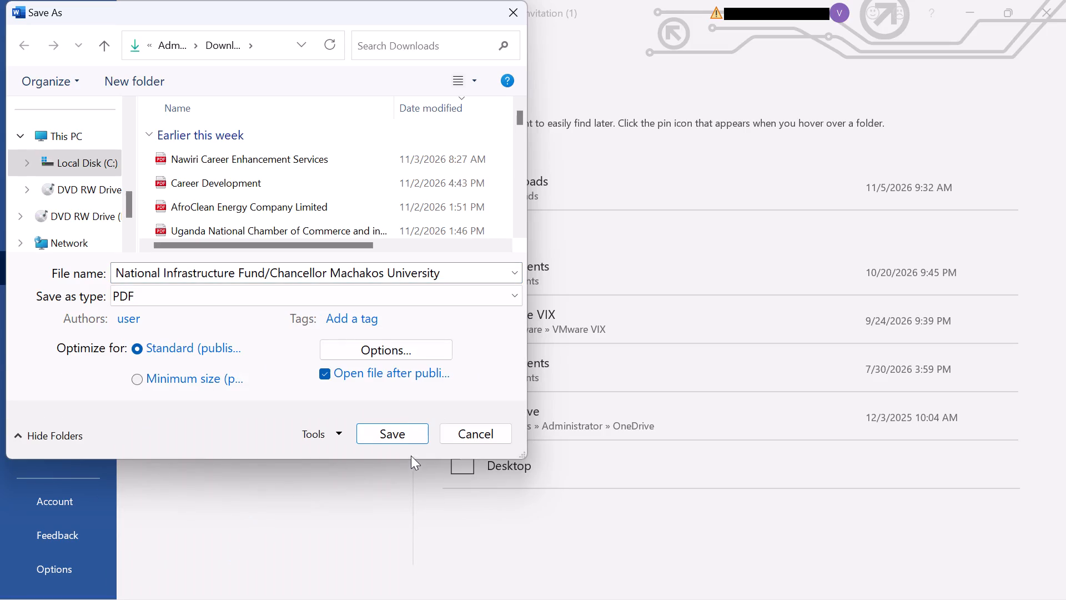
left_click(381, 429)
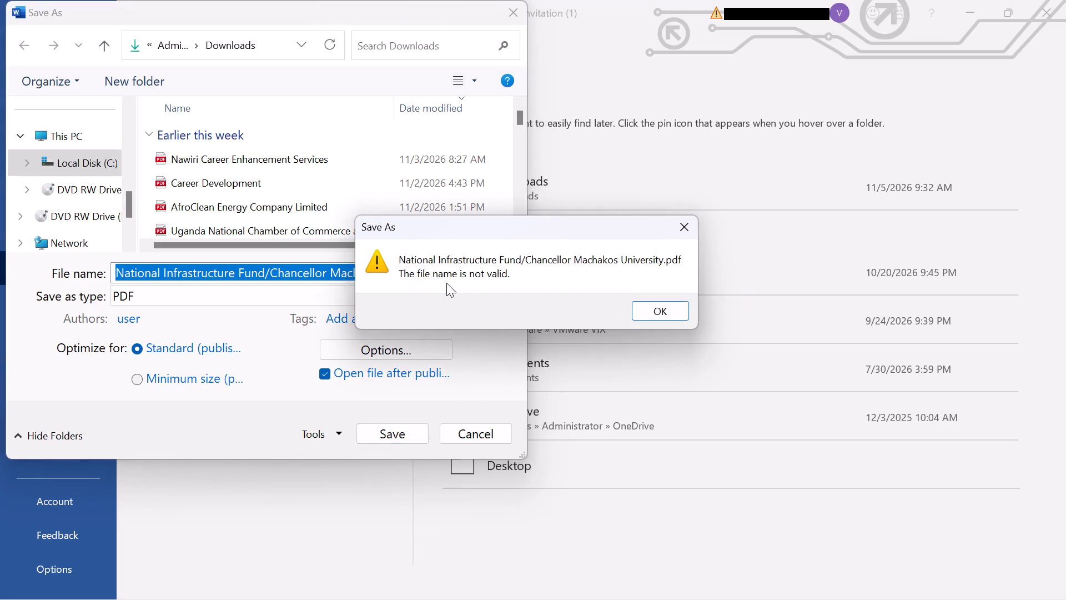
left_click(683, 228)
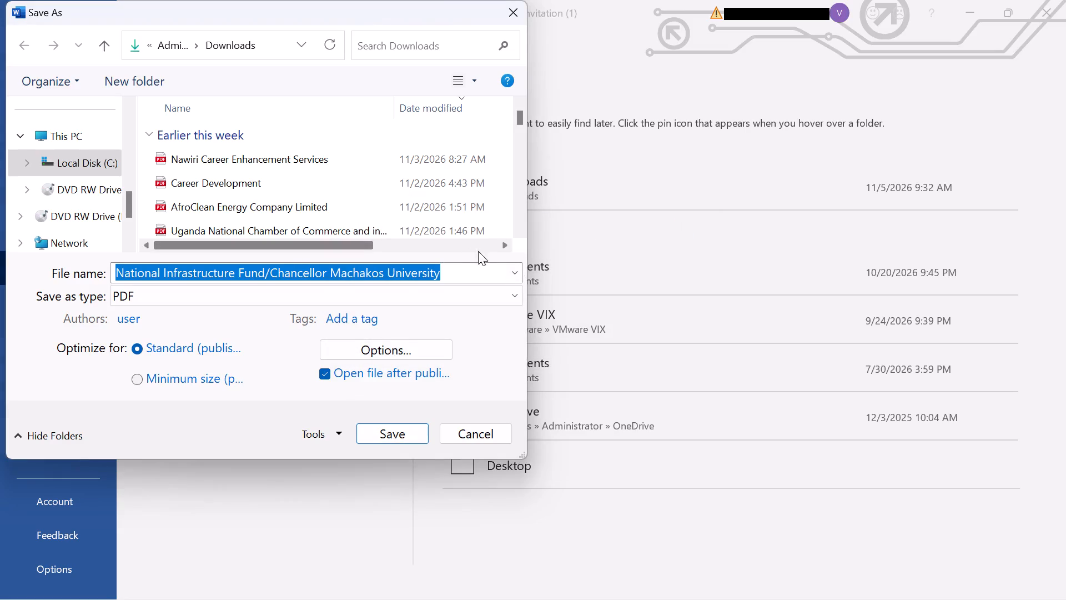
Replace "/Chancellor Machakos University" in the file name with a hyphen, making it "National Infrastructure Fund-".
left_click(450, 273)
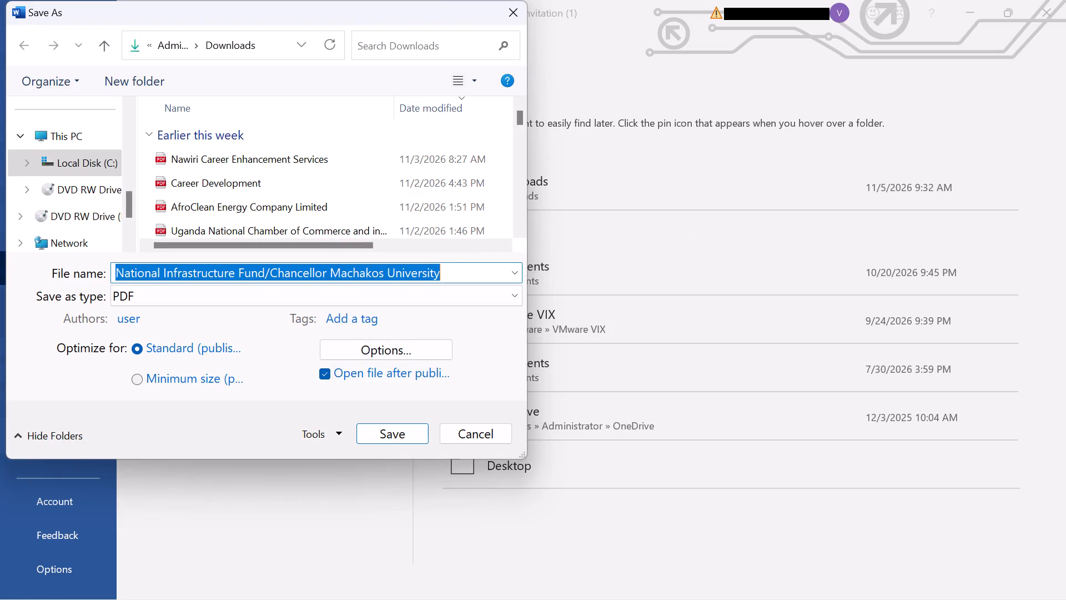
left_click(450, 273)
left_click_drag(450, 273, 369, 273)
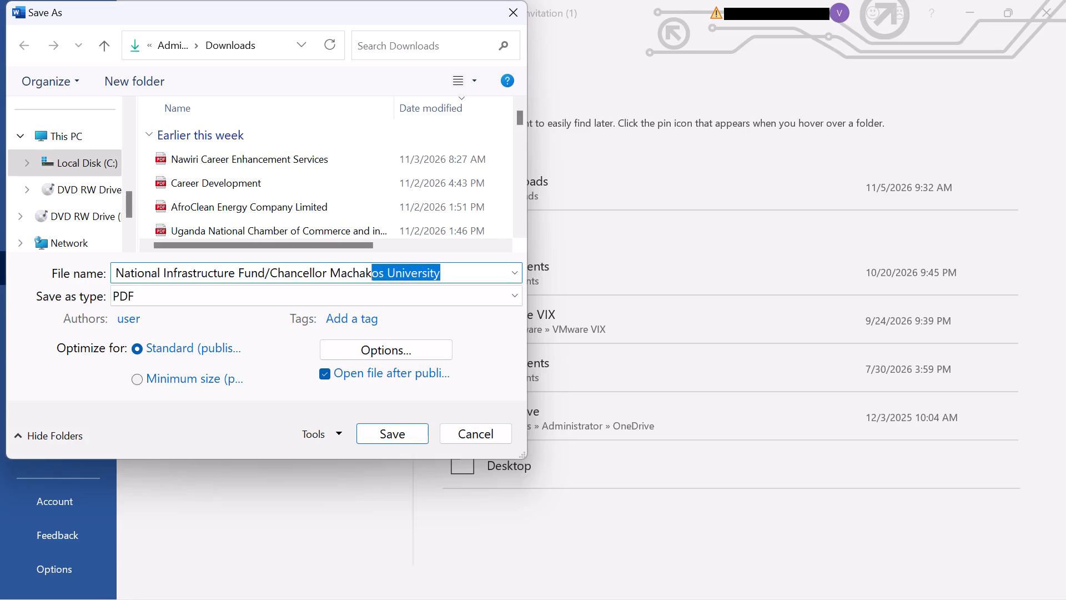
left_click_drag(369, 273, 269, 274)
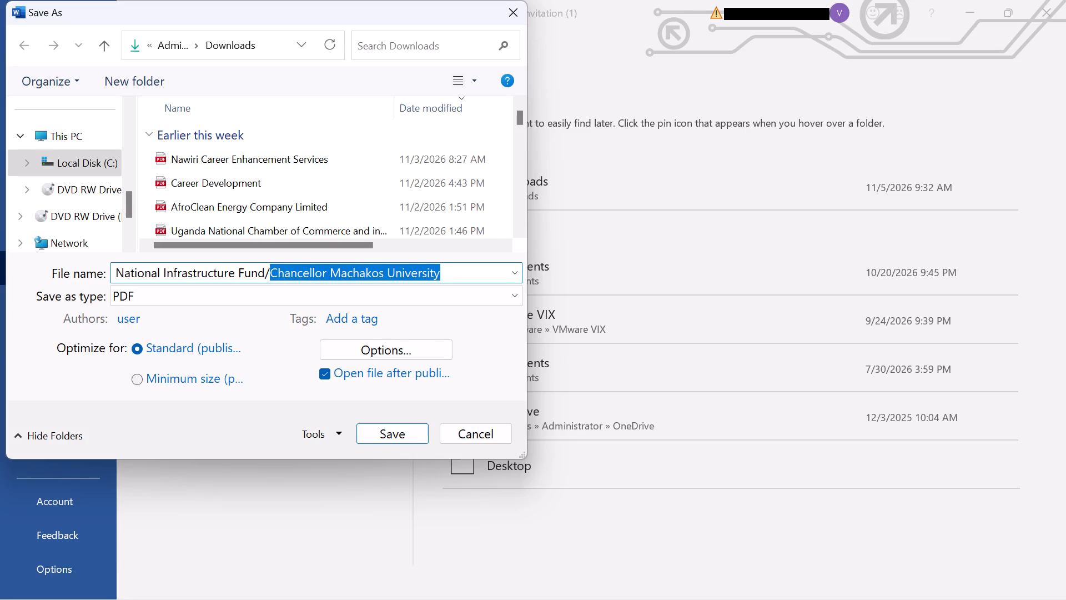
key("BackSpace")
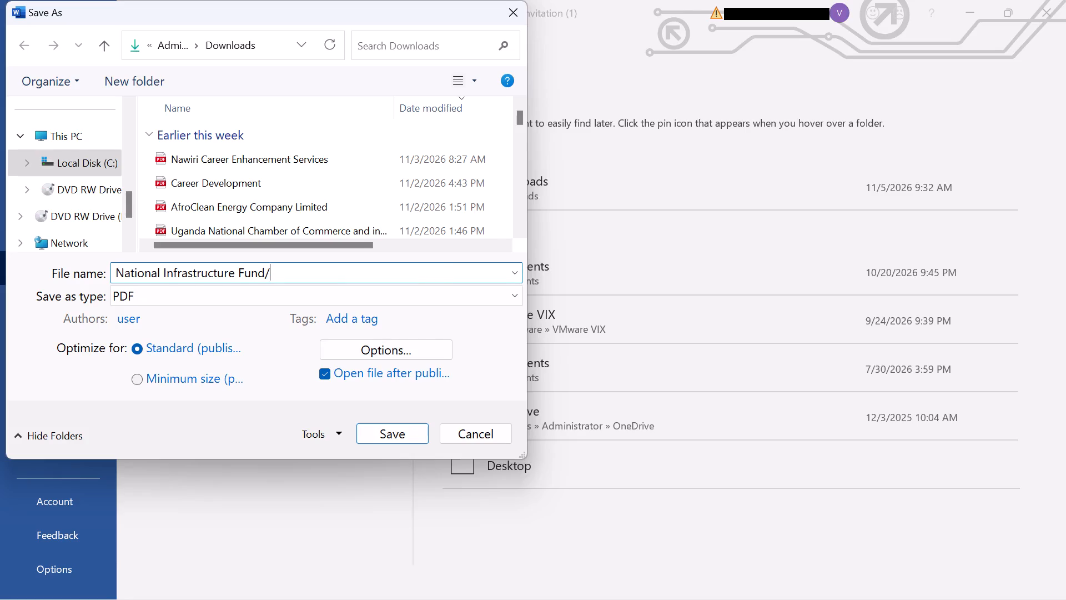
key("BackSpace")
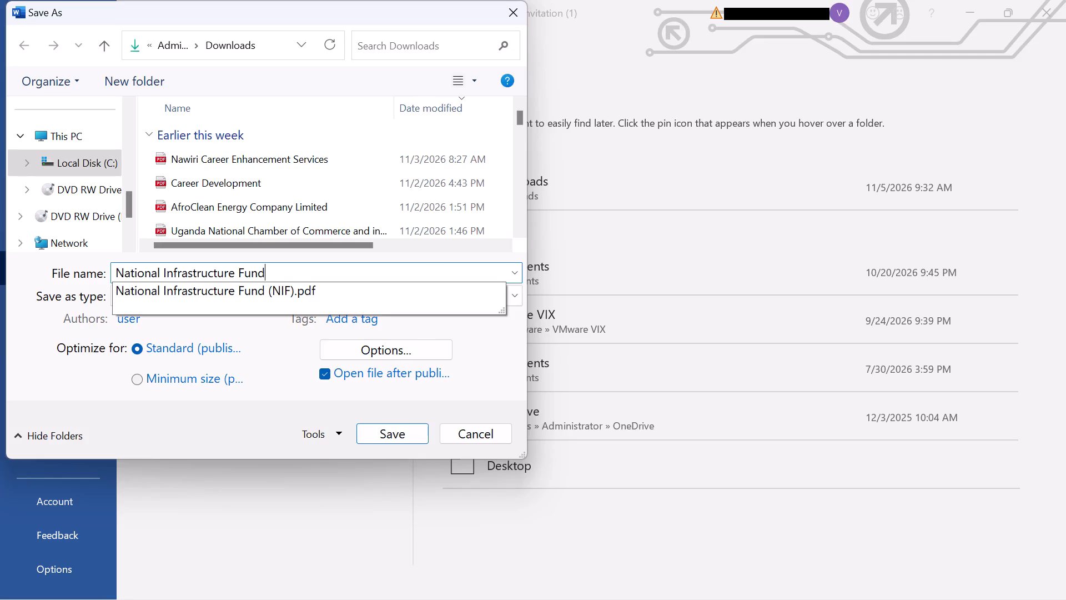
key("minus")
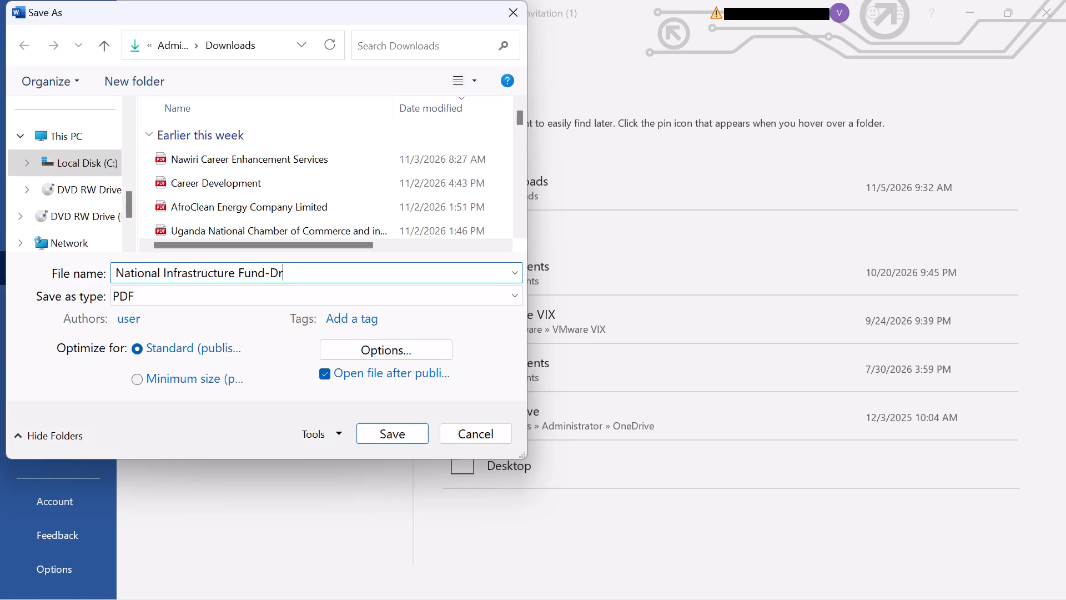
Complete the file name with the recipient's title and first two names after "National Infrastructure Fund-", and save the letter as a PDF in Downloads.
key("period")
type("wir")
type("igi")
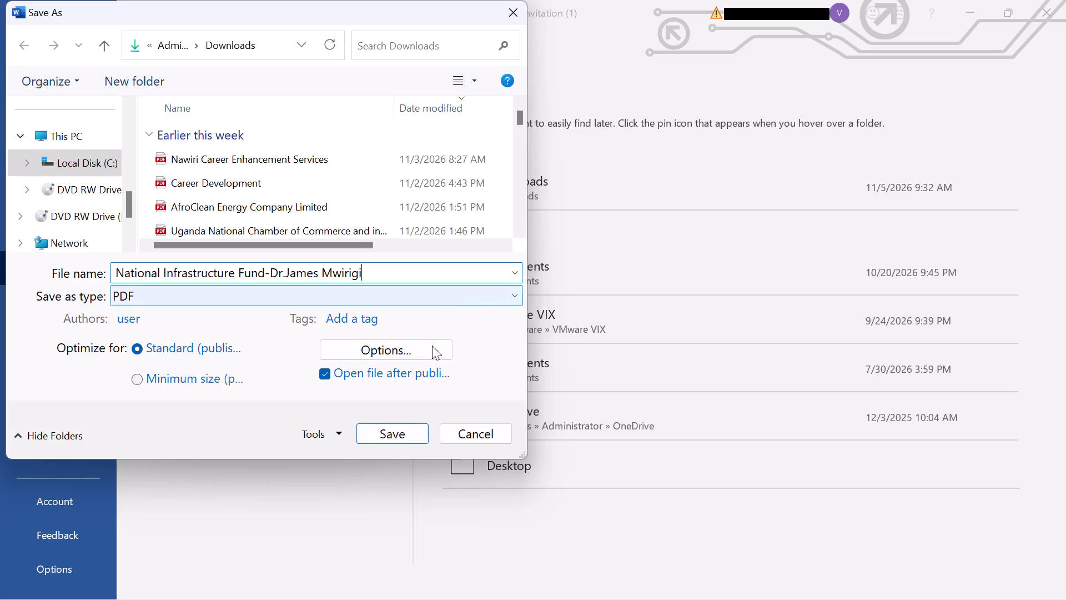
left_click(385, 430)
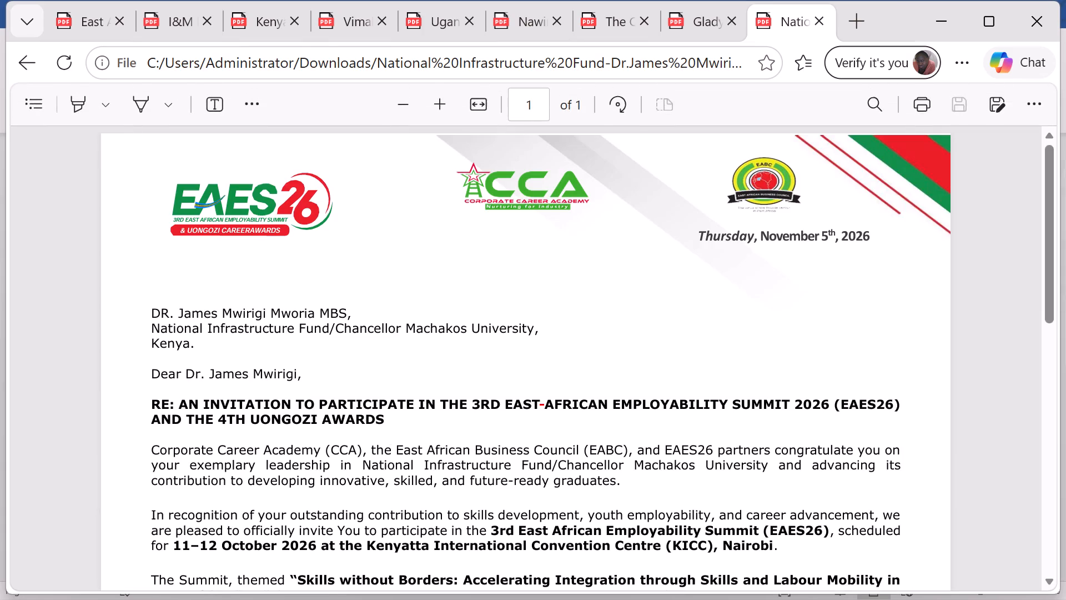
Check the exported PDF invitation down to its signature block and return to the letter in Word.
scroll(569, 449, "down", 6)
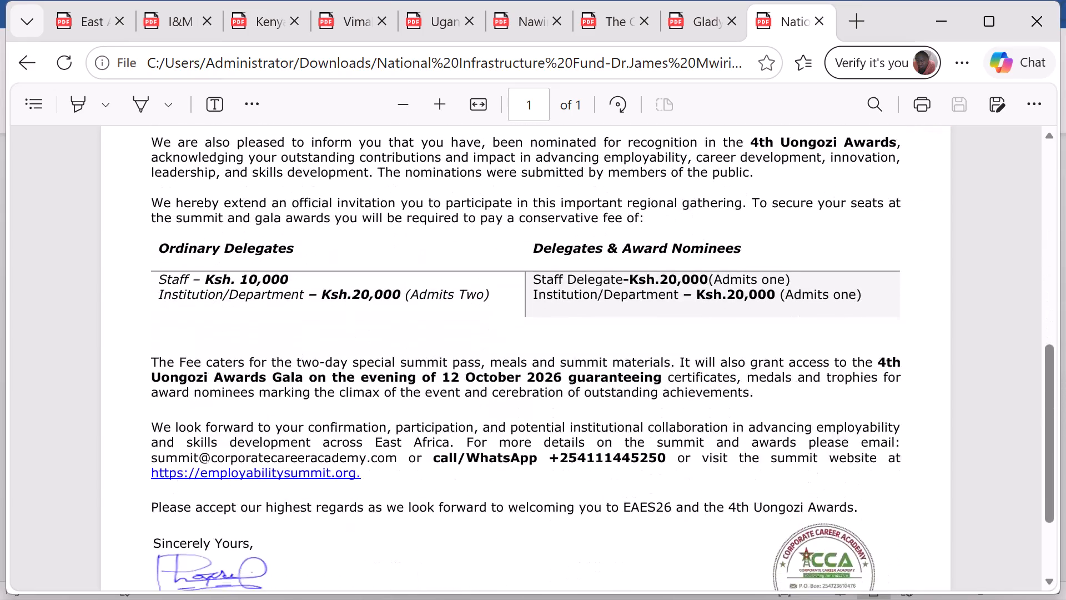
scroll(569, 449, "down", 5)
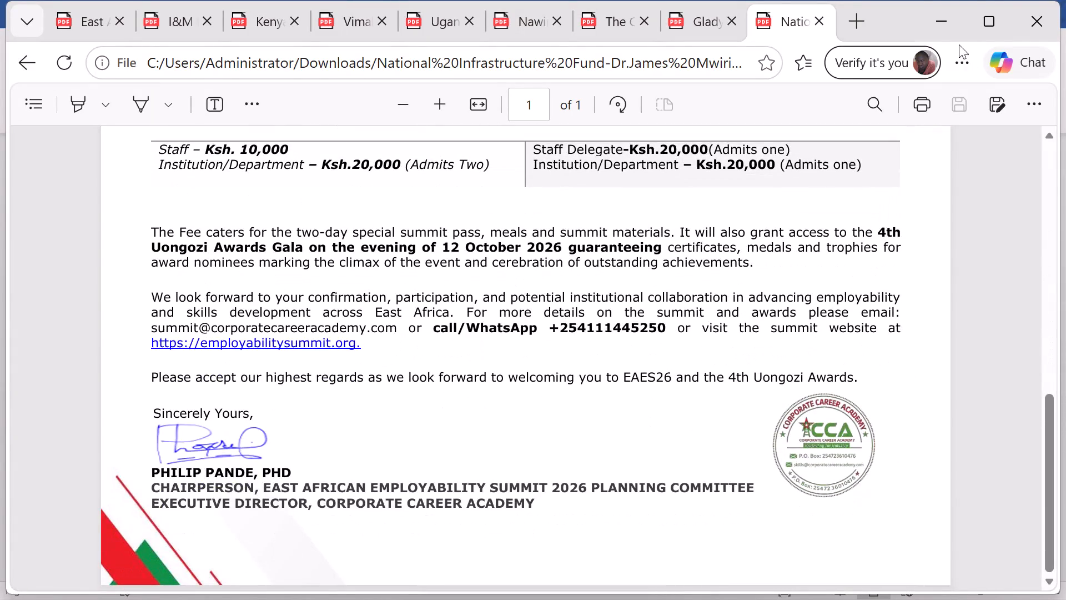
left_click(939, 17)
Look over the Word invitation letter, from the letterhead and recipient's address block to the delegate fees and closing paragraphs.
left_click(939, 17)
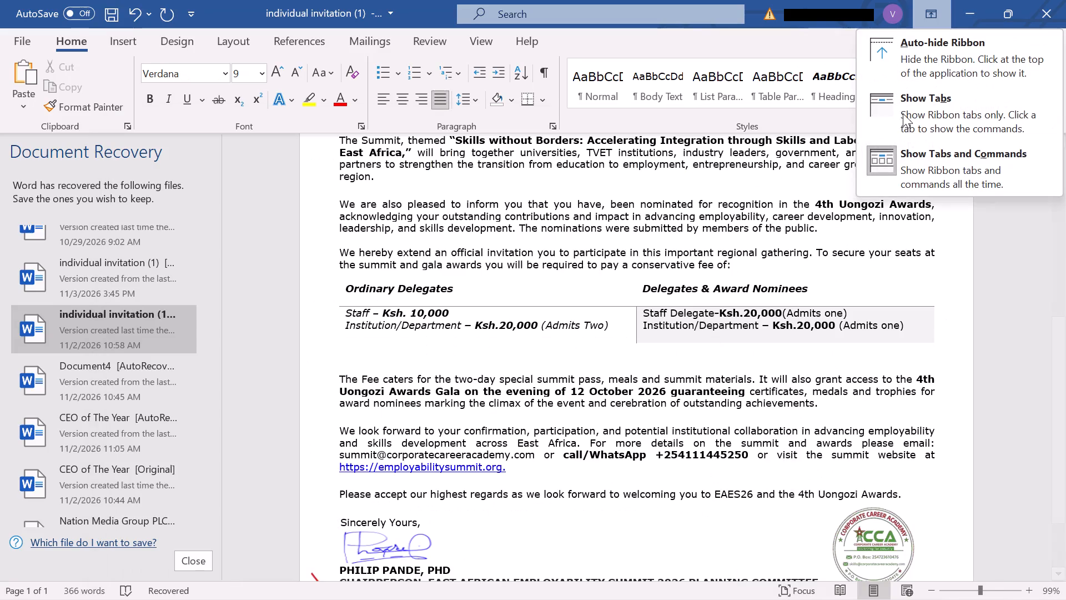
scroll(470, 417, "up", 3)
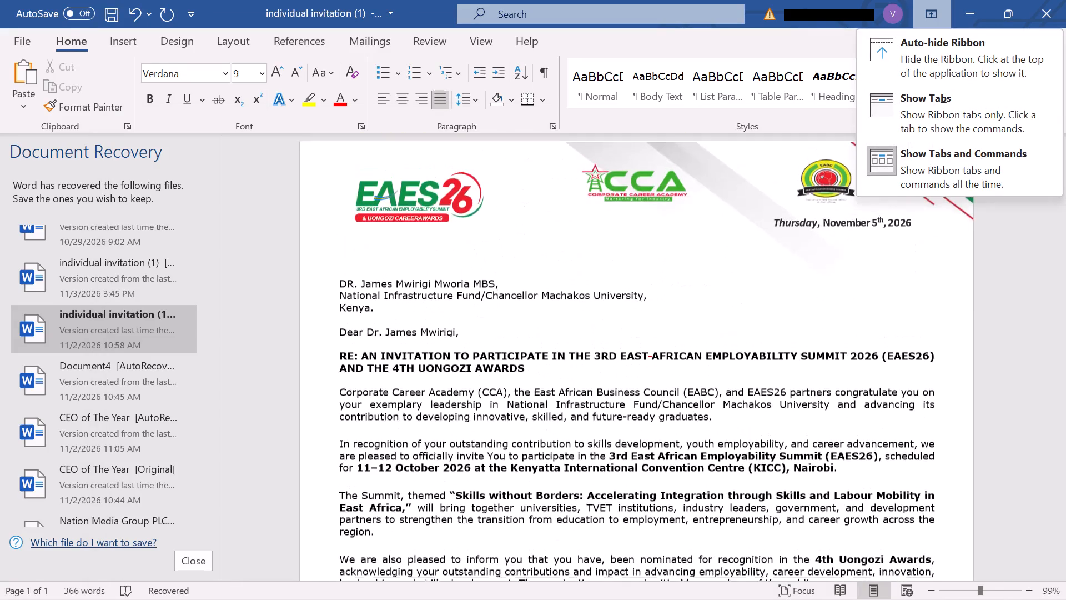
scroll(470, 417, "up", 3)
scroll(470, 417, "down", 4)
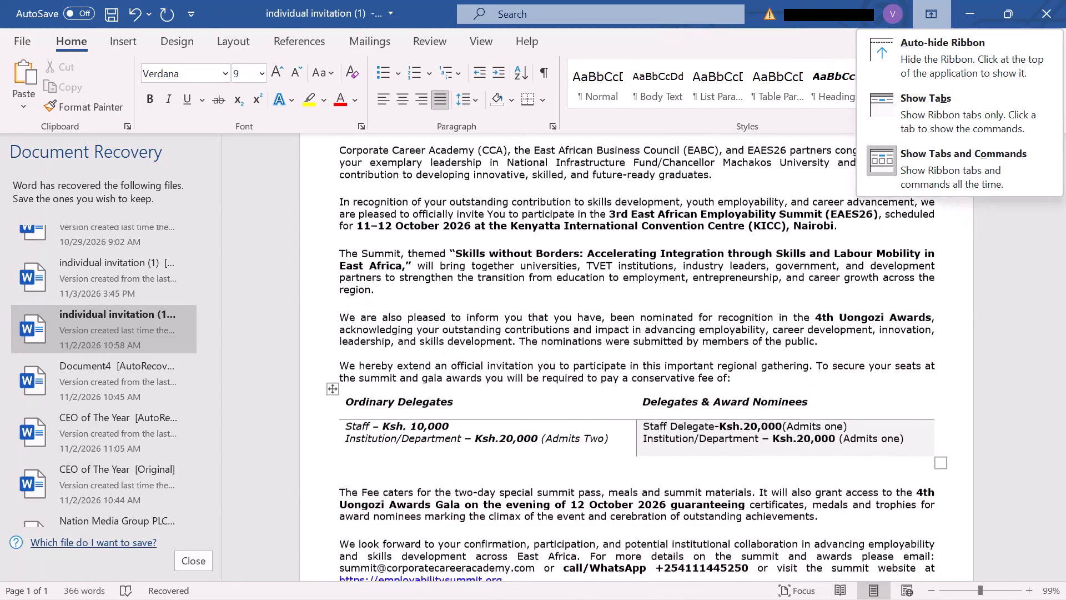
scroll(470, 417, "down", 4)
scroll(470, 417, "up", 4)
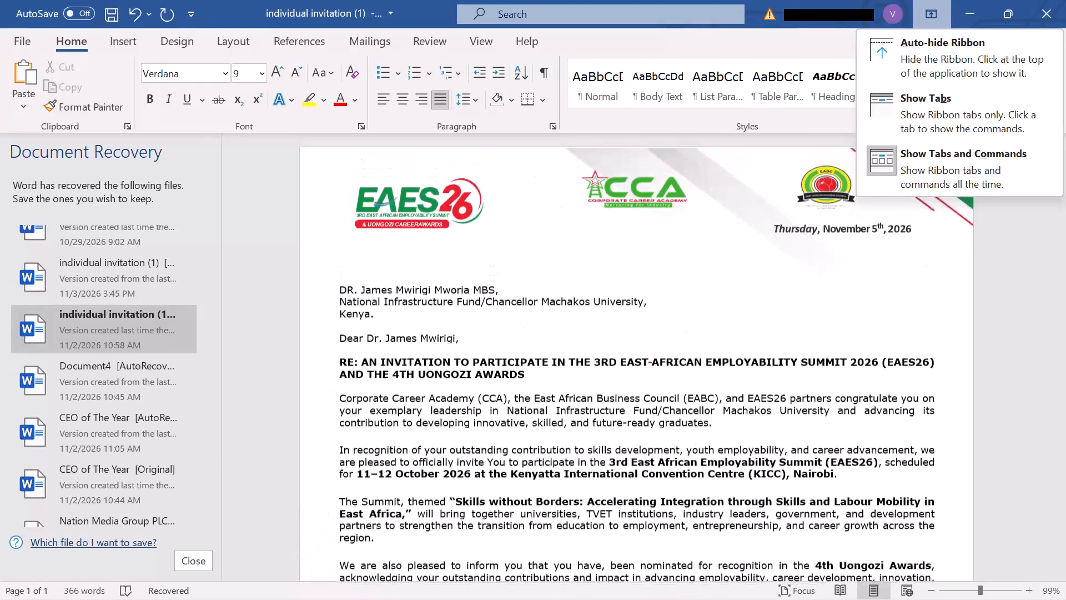
scroll(470, 417, "up", 3)
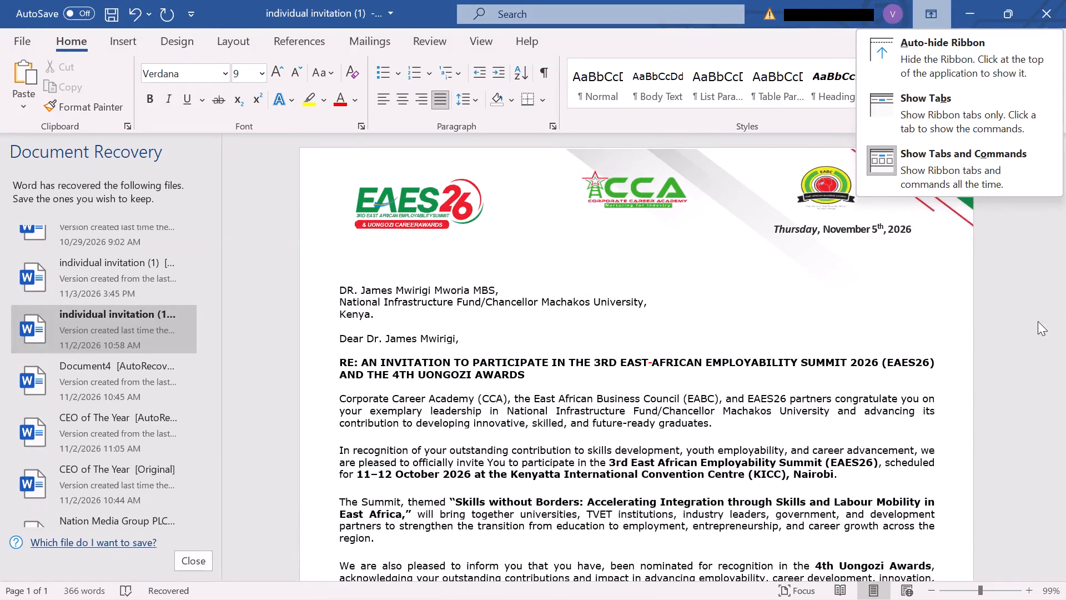
left_click(1038, 321)
left_click(1038, 321)
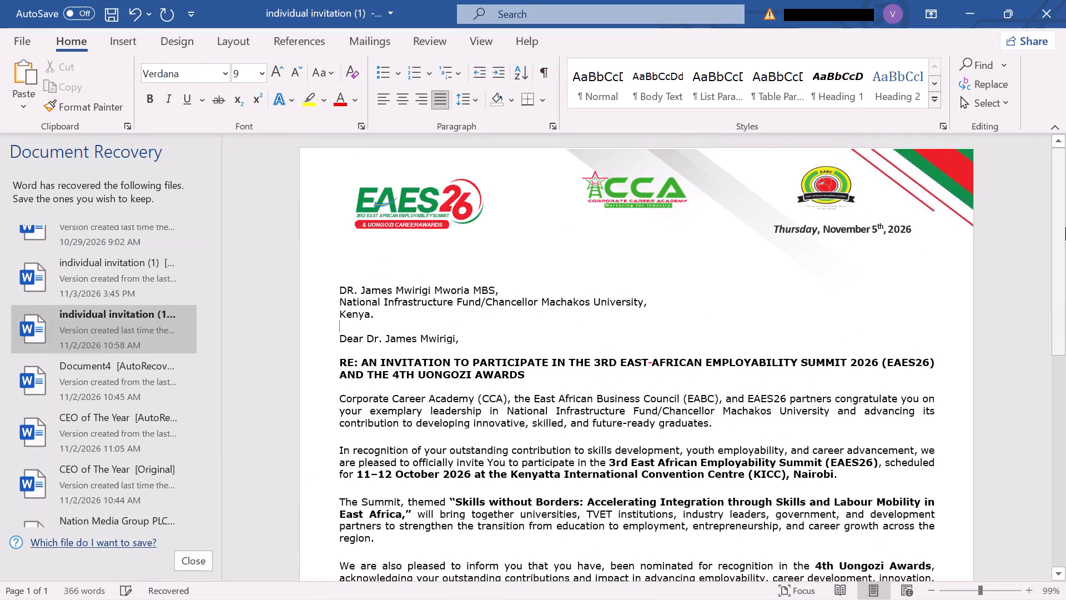
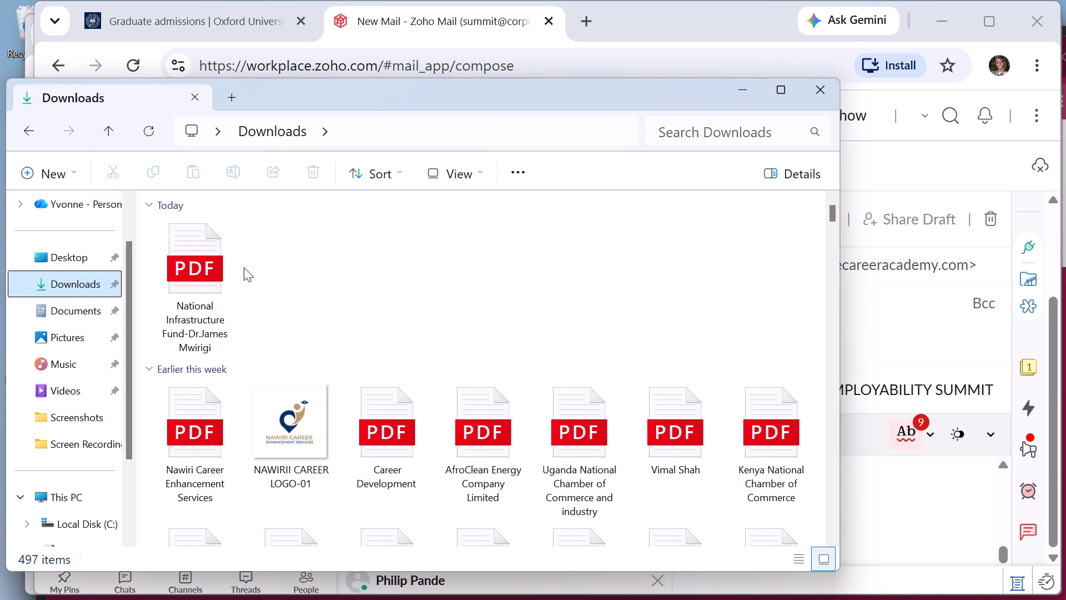
In File Explorer, copy the National Infrastructure Fund invitation PDF listed under Today in the Downloads folder.
right_click(202, 304)
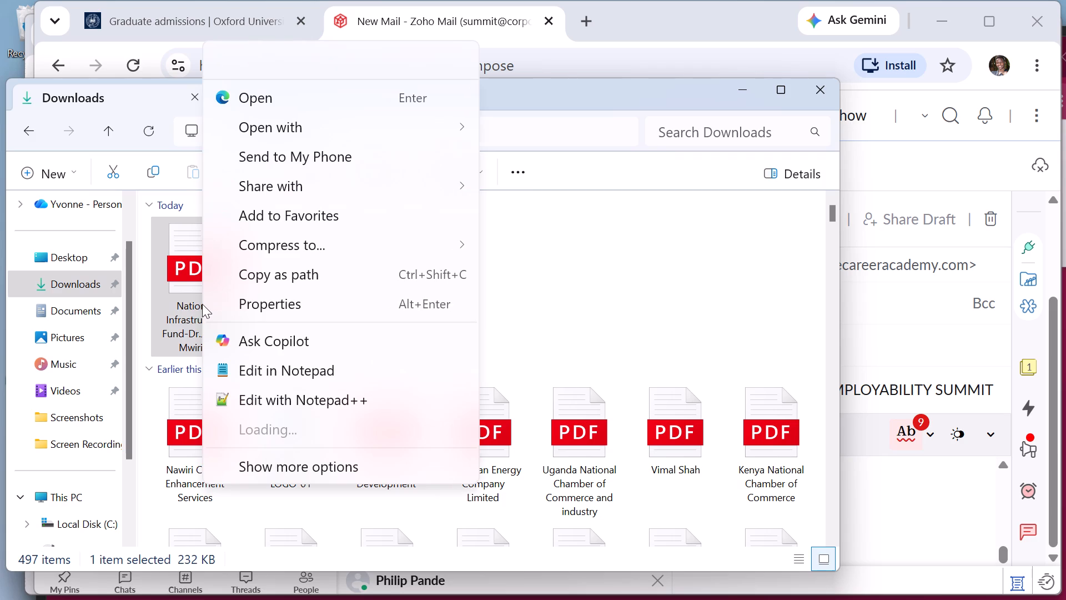
left_click(255, 58)
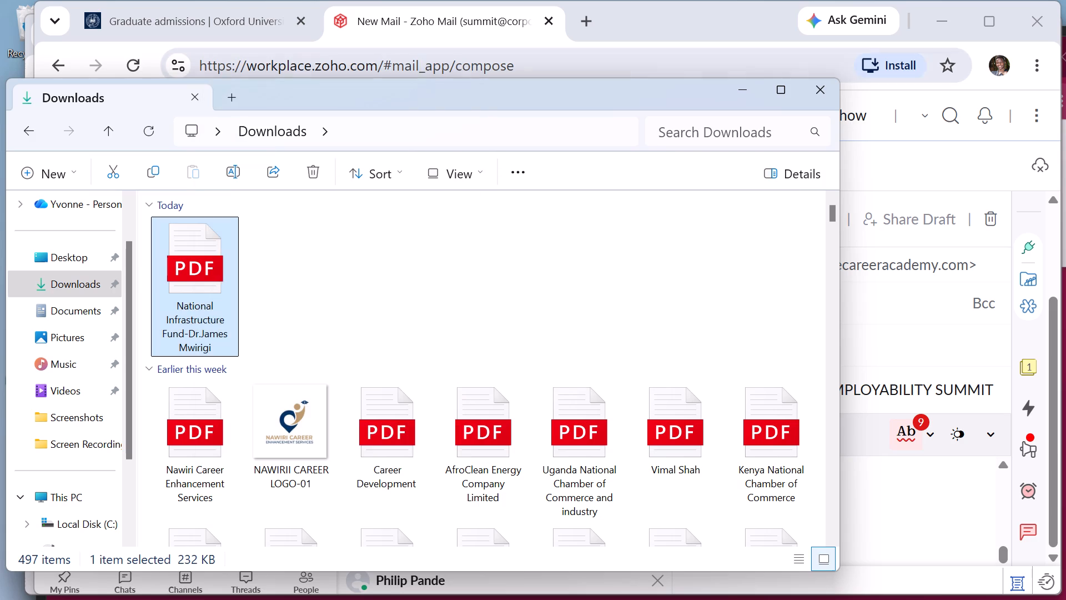